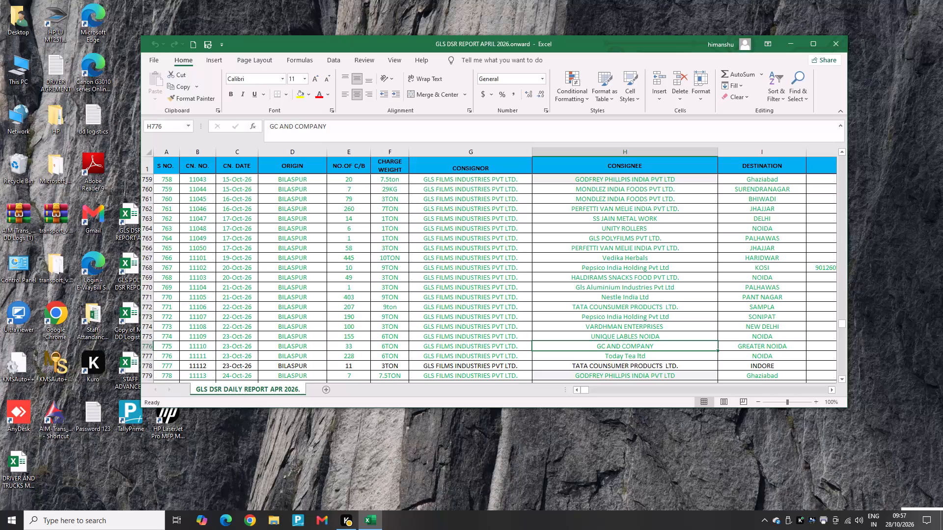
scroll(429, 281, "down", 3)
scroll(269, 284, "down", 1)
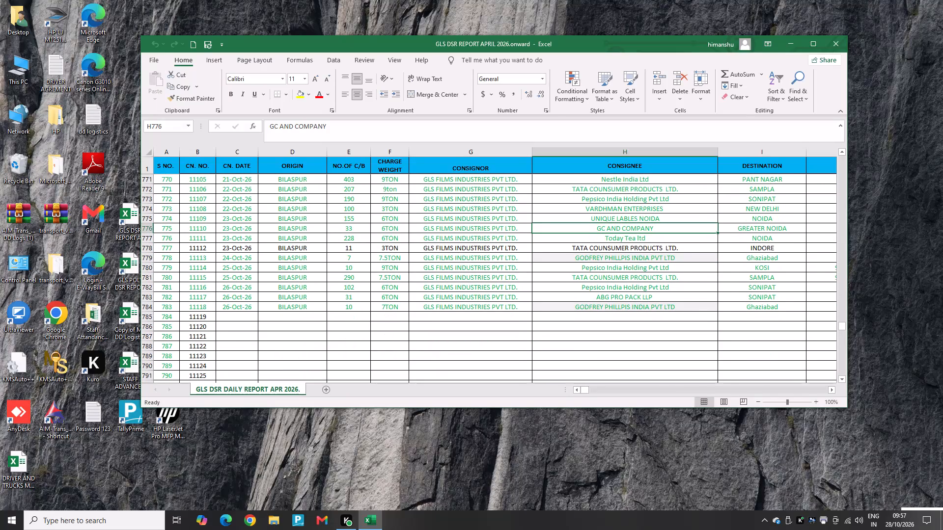
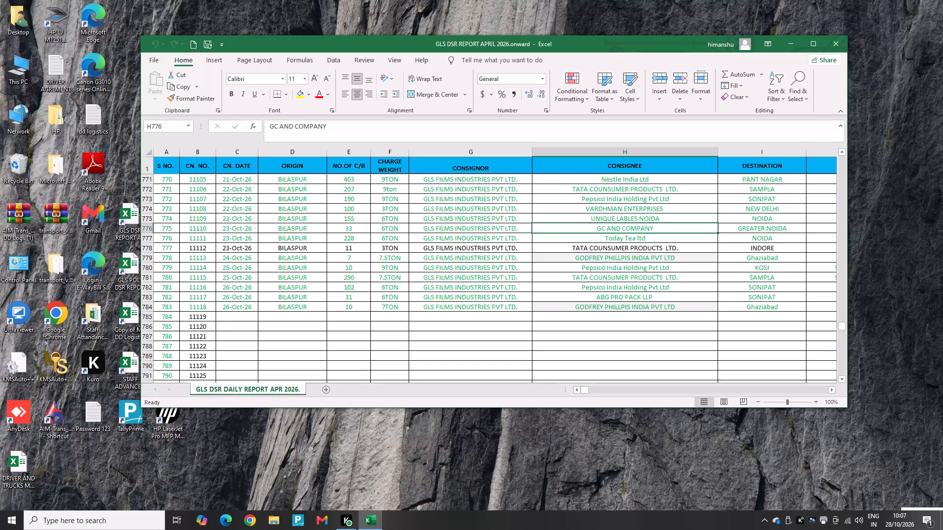
Select the CN. DATE cell of consignment 11118, the last filled entry in the daily report, to check it.
left_click(248, 321)
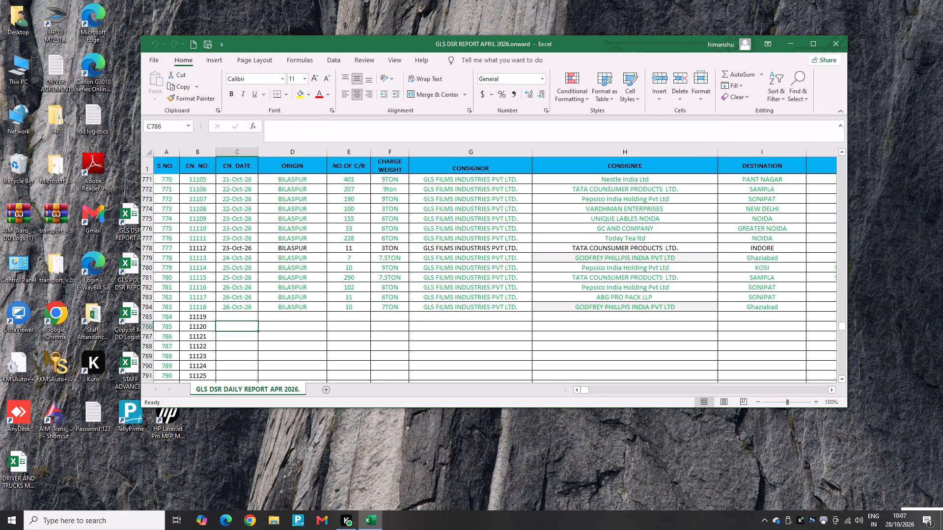
left_click(238, 307)
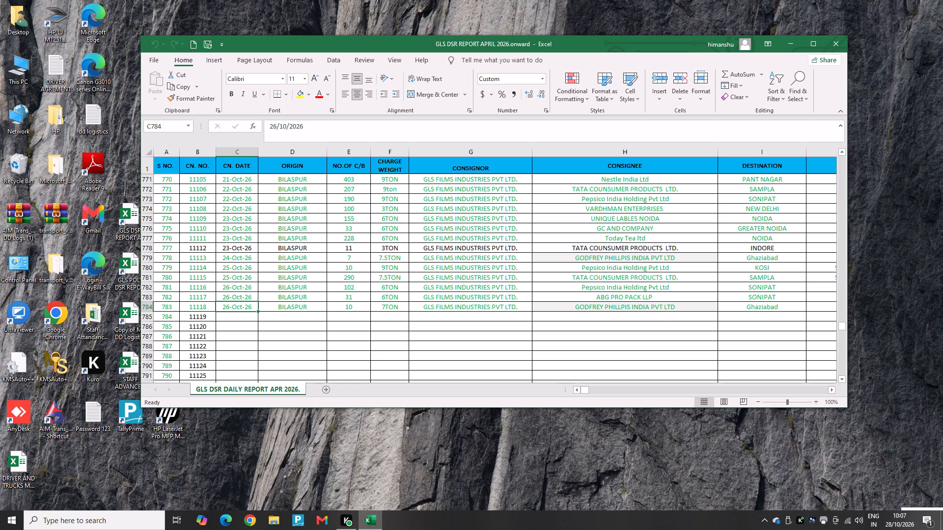
Select the empty CN. DATE cell of consignment 11119 in the daily report.
left_click(230, 318)
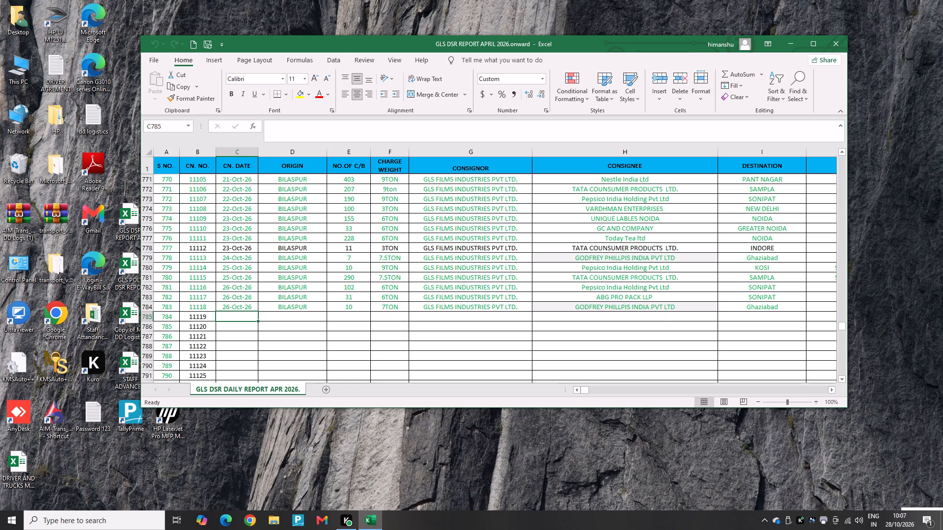
left_click(522, 335)
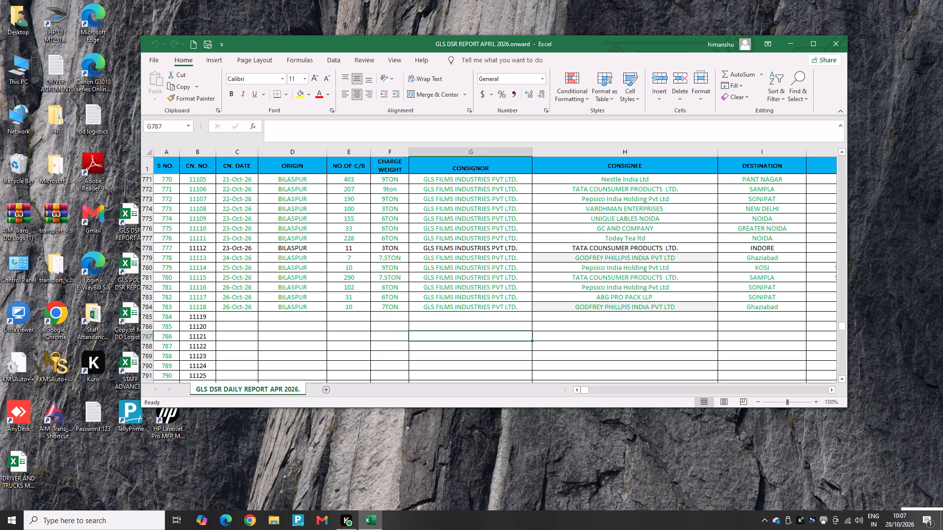
left_click(222, 317)
double_click(201, 314)
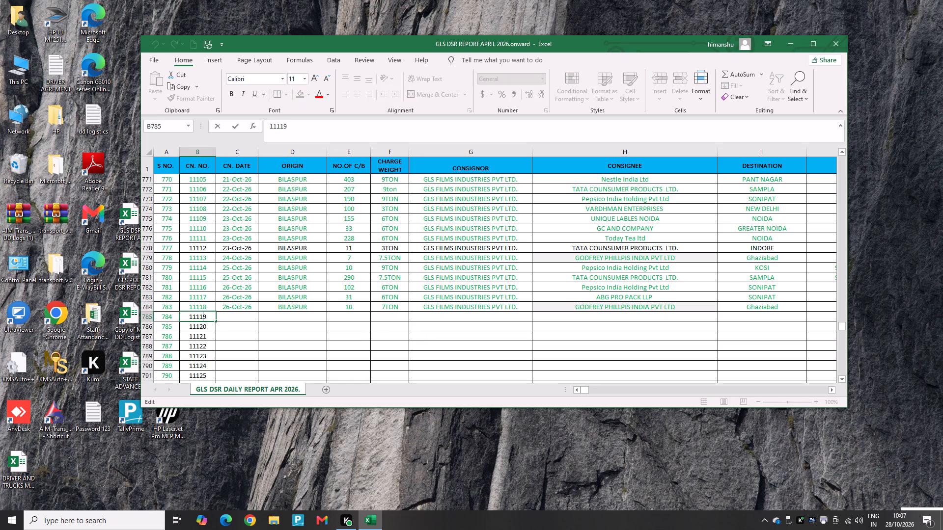
left_click(215, 318)
left_click(240, 320)
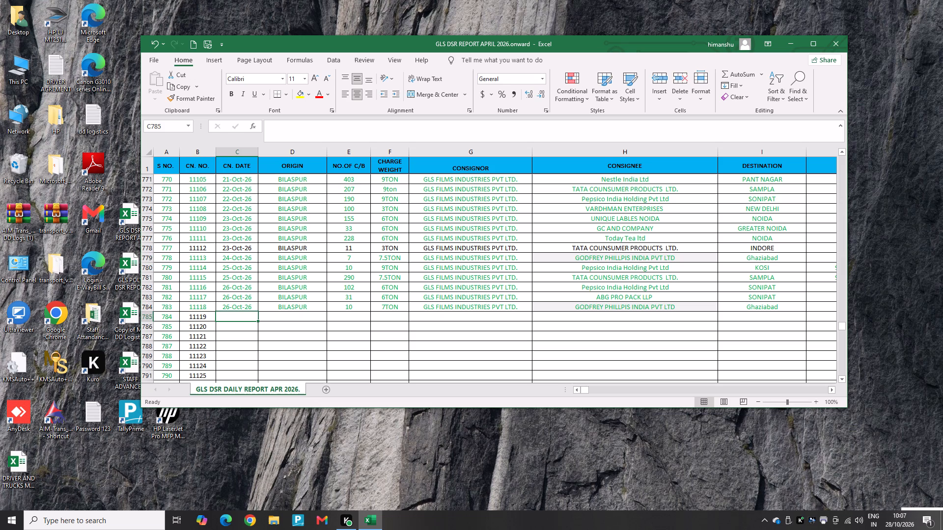
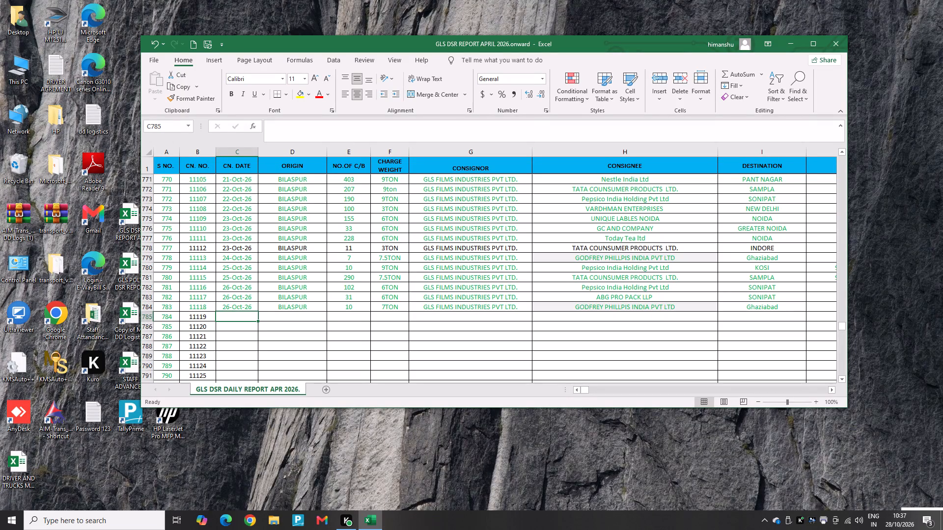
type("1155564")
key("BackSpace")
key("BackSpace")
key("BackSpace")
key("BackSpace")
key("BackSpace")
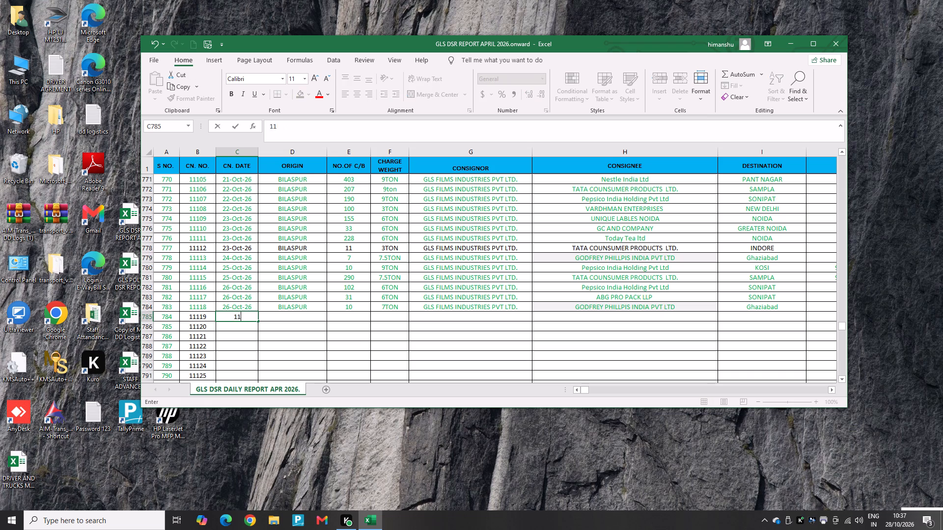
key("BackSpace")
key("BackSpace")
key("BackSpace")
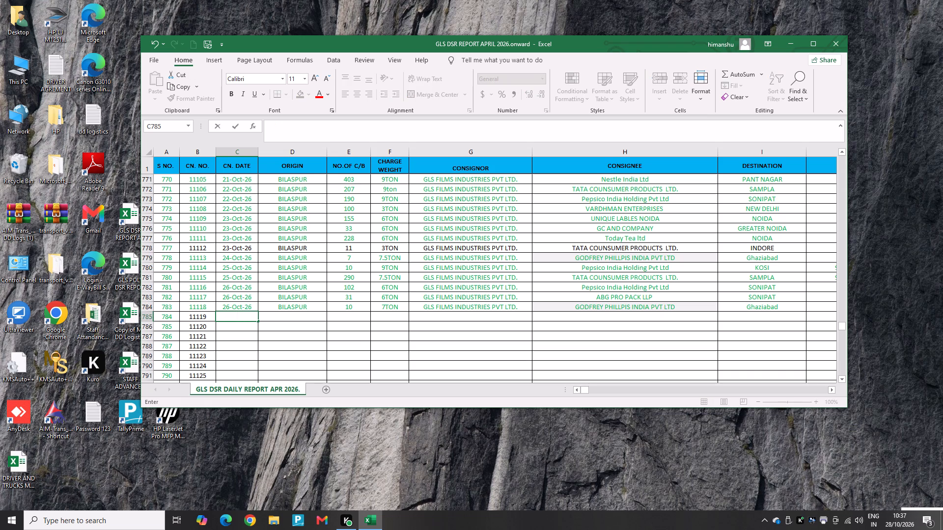
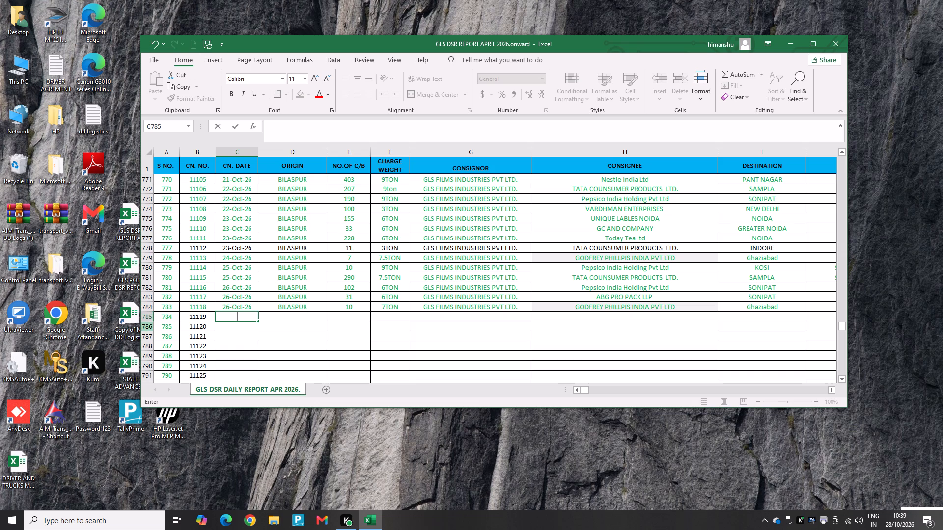
Examine the filled rows for consignments 11105 to 11118 in the daily report, checking individual entries row by row.
left_click(151, 309)
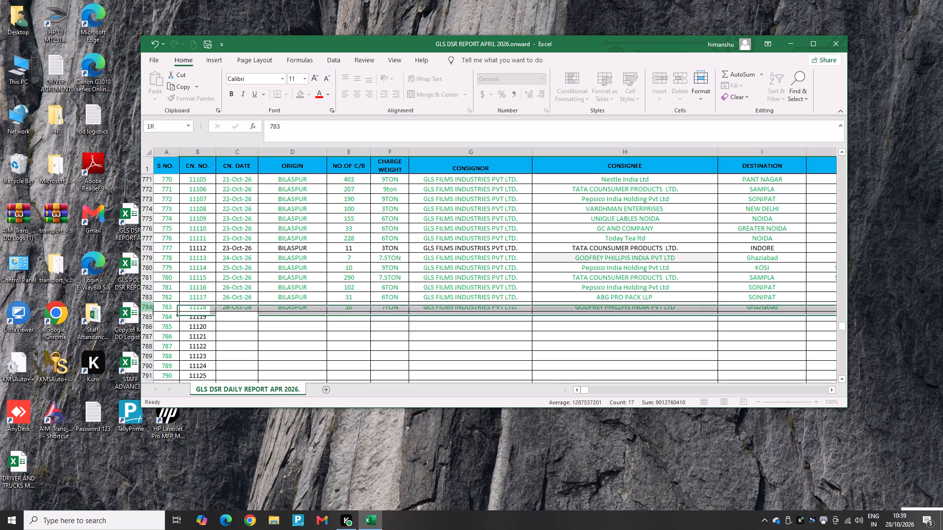
left_click(149, 303)
left_click(148, 298)
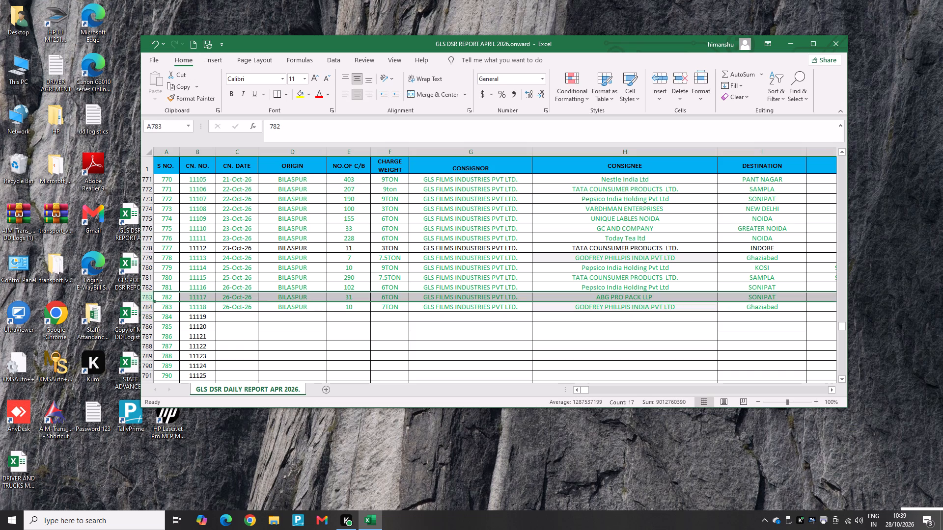
left_click(146, 290)
left_click(146, 294)
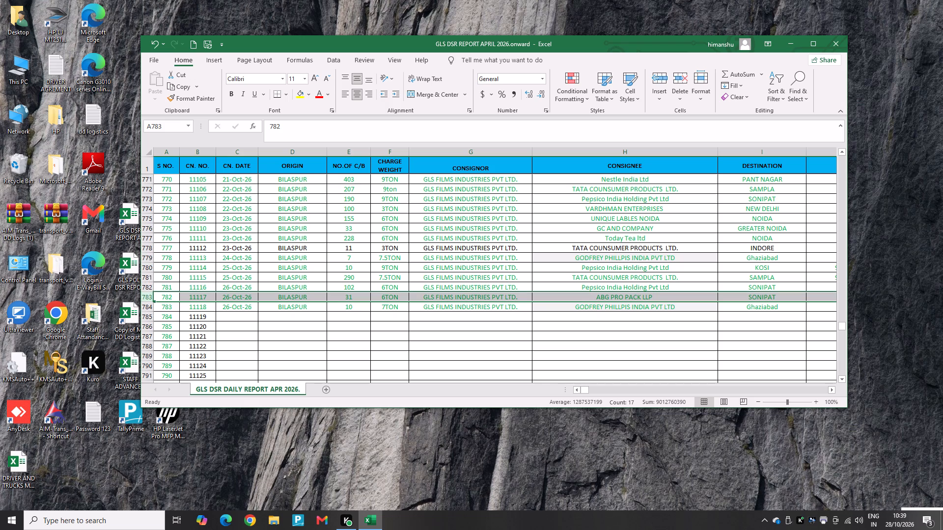
left_click(148, 298)
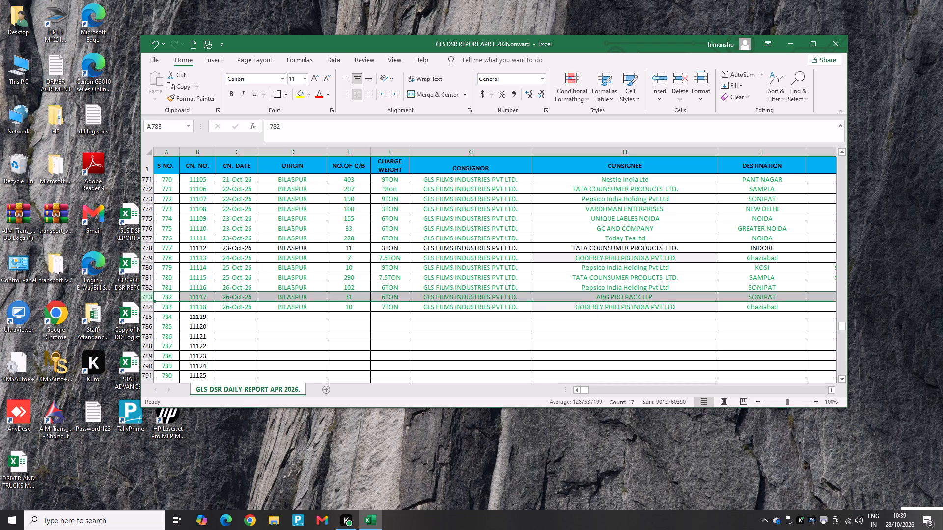
left_click(146, 289)
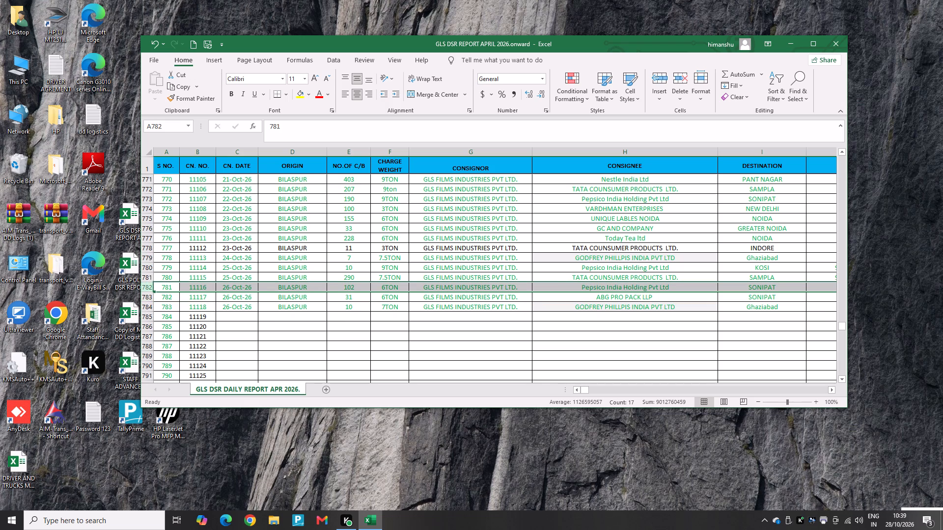
left_click(146, 280)
left_click(147, 266)
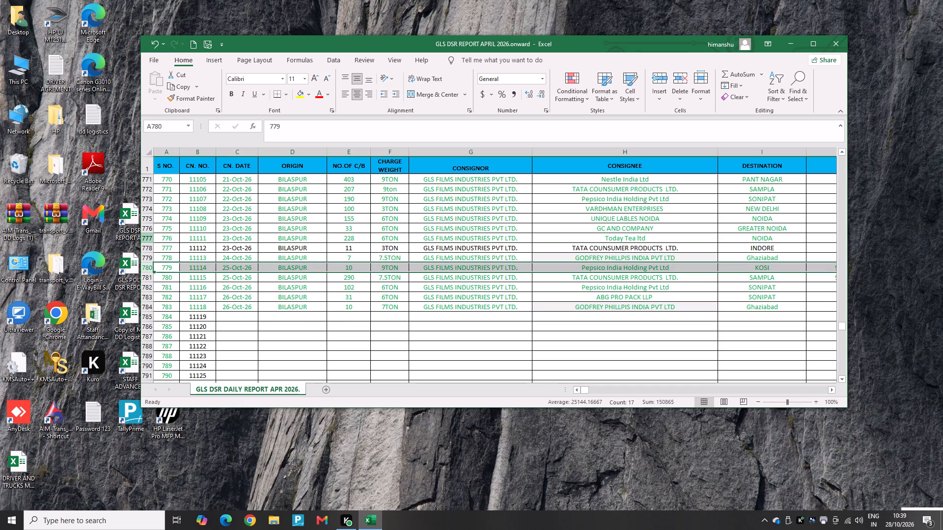
left_click(146, 179)
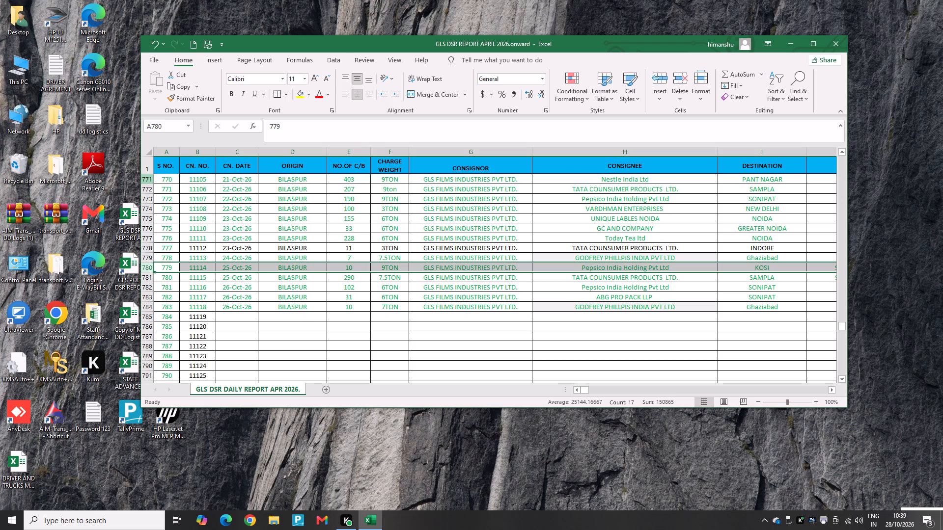
left_click(148, 188)
left_click(148, 204)
left_click(142, 223)
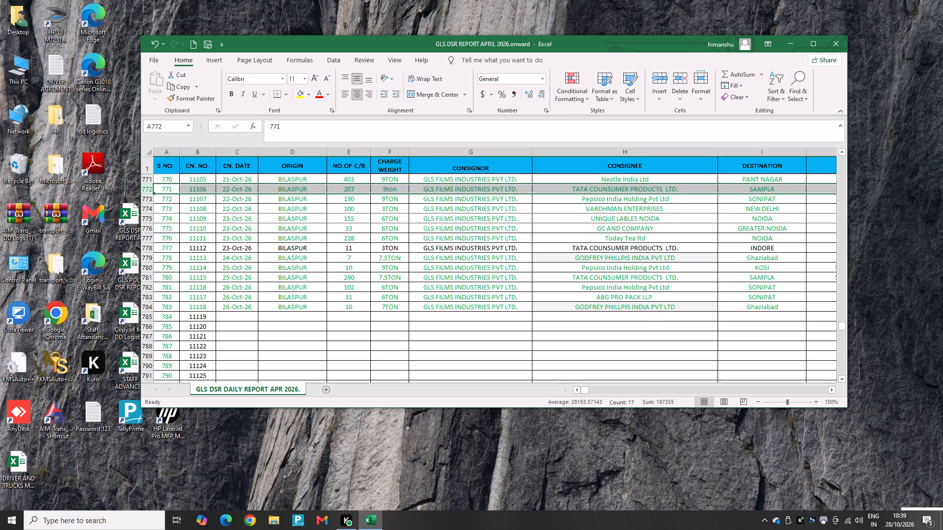
Select the empty CN. DATE cell of consignment 11119, directly below the last filled entry.
left_click(144, 321)
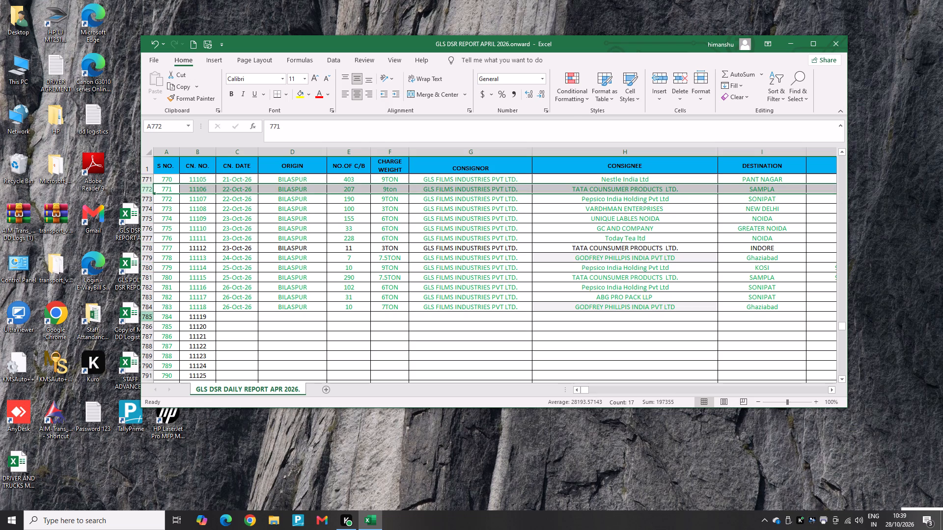
left_click(244, 319)
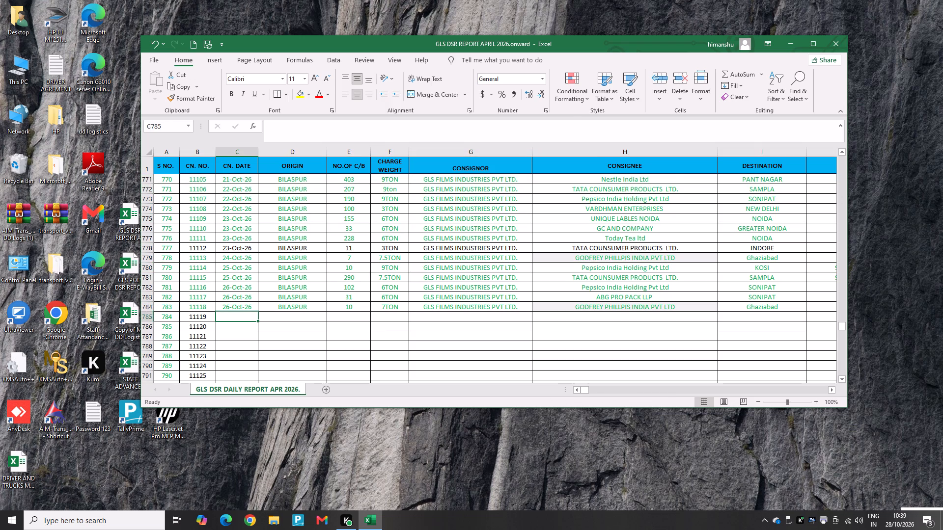
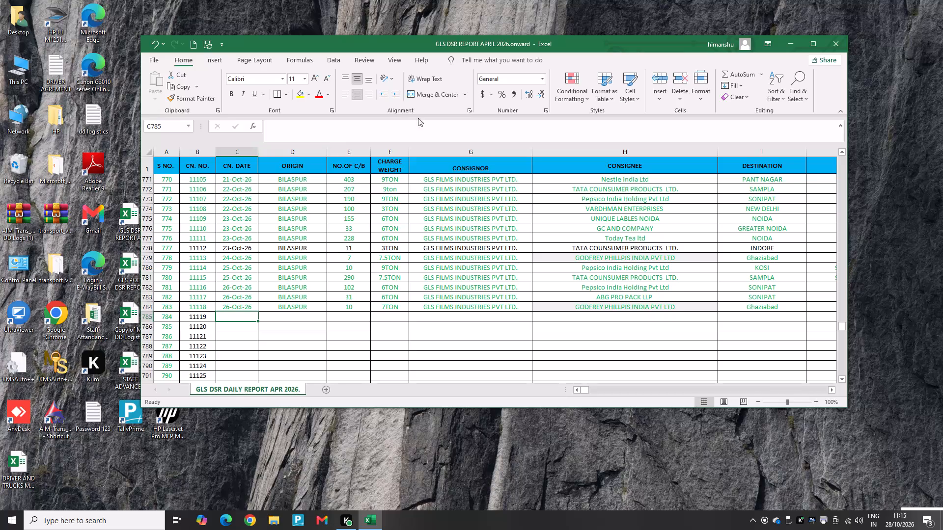
Look across the empty row of consignment 11119, checking the columns from CN. DATE and ORIGIN through to REPORTING DATE.
left_click(290, 324)
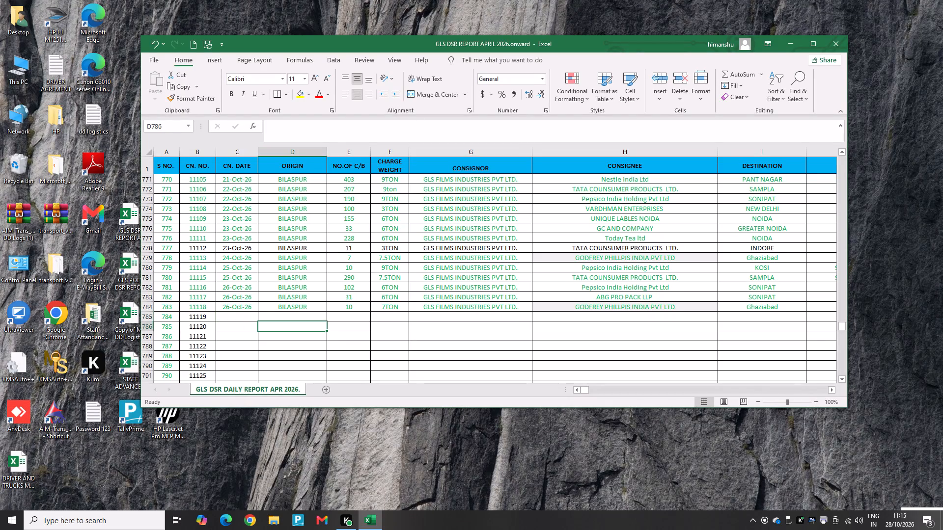
left_click(254, 320)
left_click(315, 318)
left_click(388, 315)
left_click(327, 315)
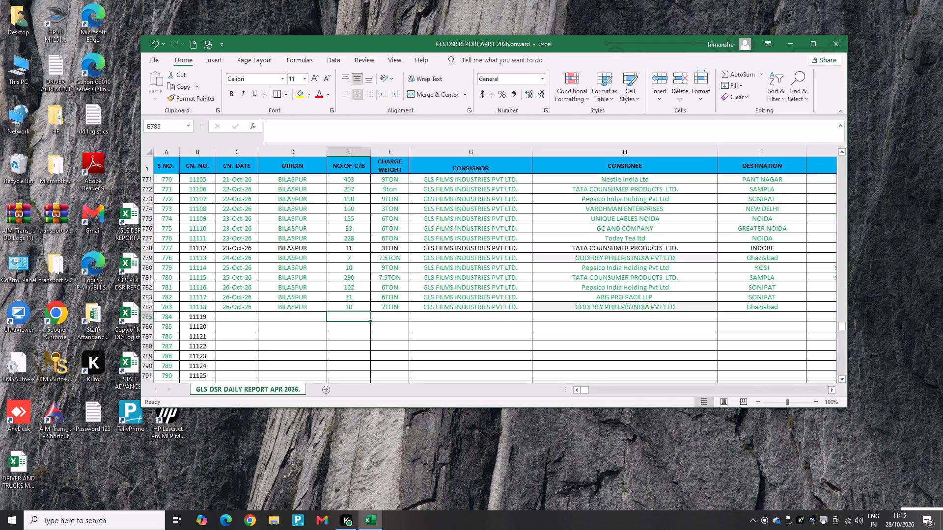
left_click(403, 316)
left_click(506, 318)
left_click(642, 317)
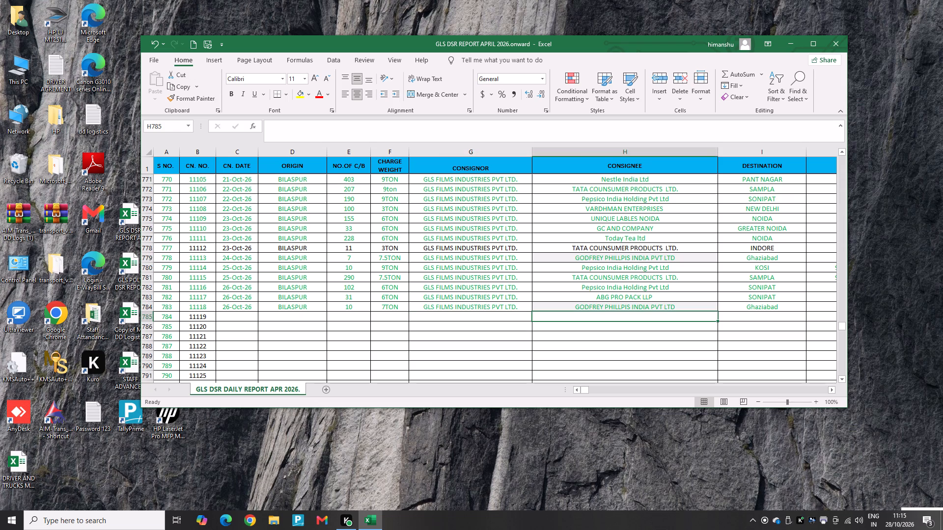
left_click(795, 317)
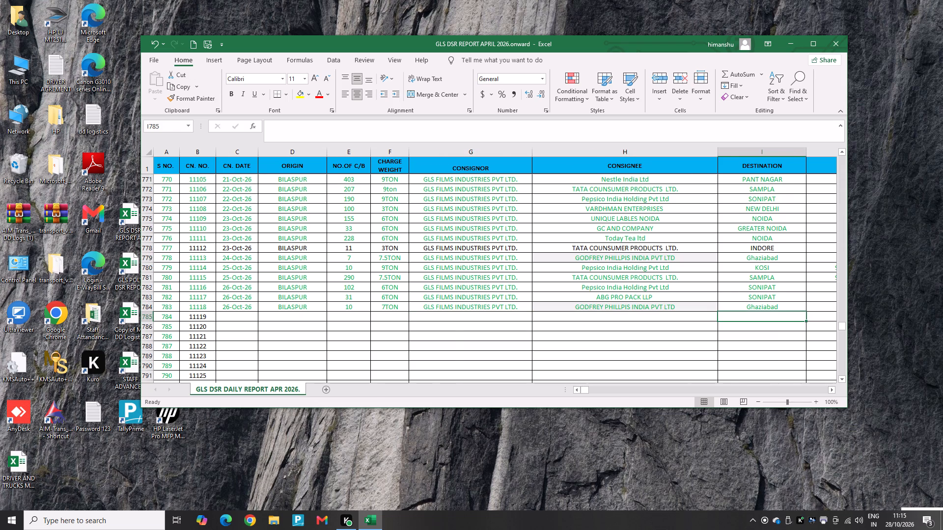
key("Right")
key("Right")
key("Right")
key("Right")
key("Right")
key("Right")
key("Left")
key("Left")
key("Left")
key("Left")
key("Left")
key("Left")
key("Left")
key("Left")
key("Left")
key("Left")
key("Left")
key("Left")
key("Left")
key("Left")
key("Left")
key("Left")
key("Left")
key("Left")
key("Left")
key("Left")
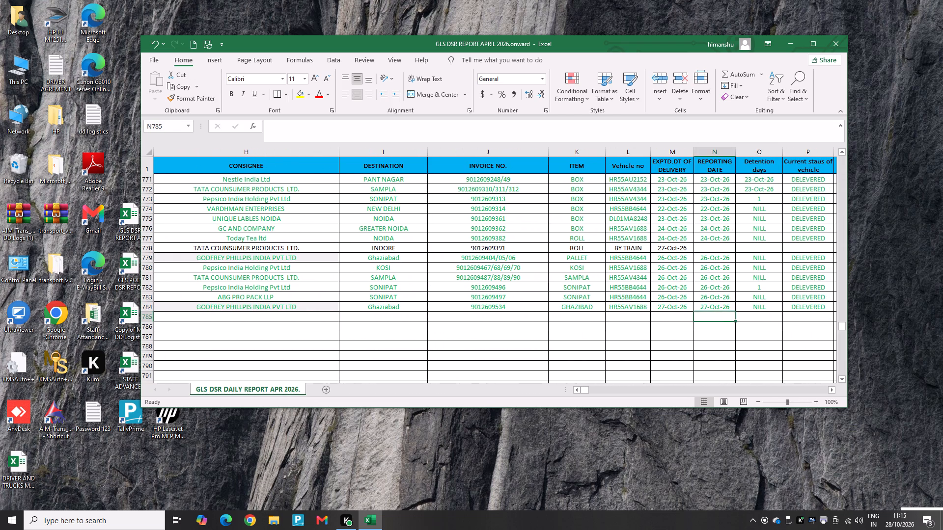
Examine the row of consignment 11112 across its columns, including the vehicle, delivery date, vehicle status and remark entries.
key("Up")
key("Up")
key("Up")
key("Up")
key("Up")
key("Up")
key("Up")
key("Right")
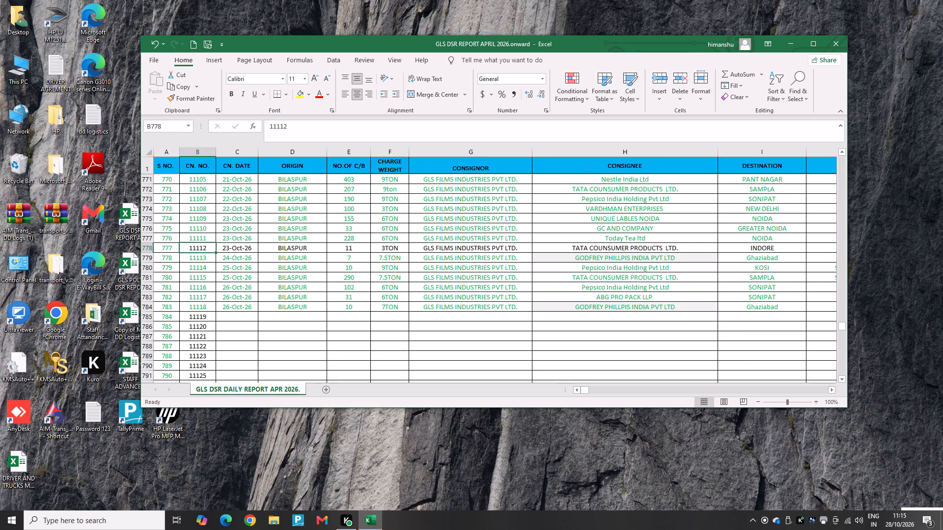
key("Right")
key("Right")
key("Right")
key("Right")
key("Right")
key("Right")
key("Right")
key("Right")
key("Right")
key("Right")
key("Right")
key("Right")
key("Right")
key("Right")
key("Right")
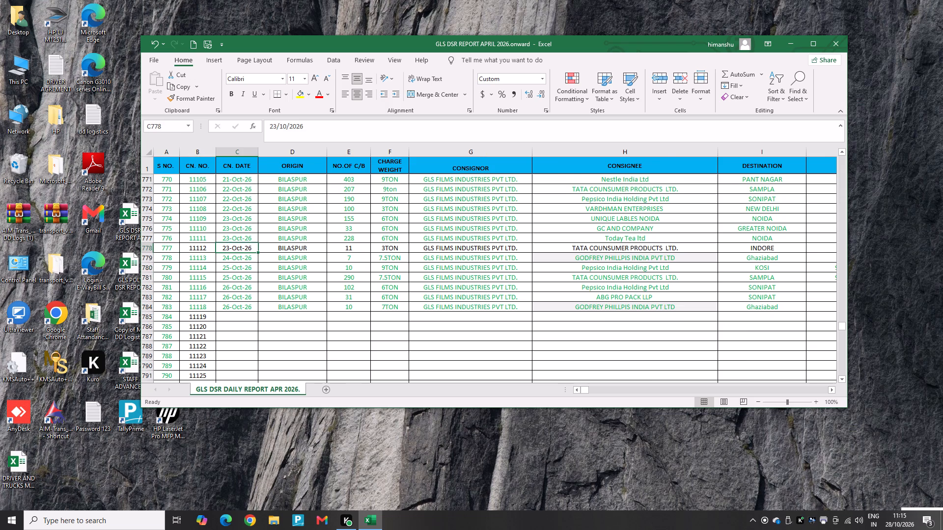
key("Left")
key("Left")
key("Left")
key("Left")
key("Left")
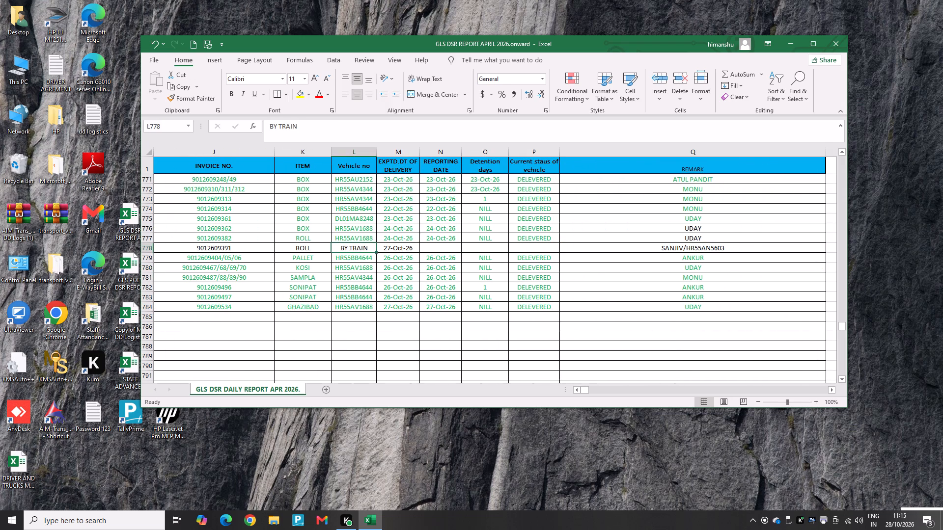
Select the empty CN. DATE cell of consignment 11119, directly below the last filled entry.
key("Down")
key("Down")
key("Down")
key("Down")
key("Down")
key("Down")
key("Down")
key("Down")
key("Down")
key("Down")
key("Left")
key("Left")
key("Left")
key("Left")
key("Left")
key("Left")
key("Left")
key("Left")
key("Left")
key("Left")
key("Left")
key("Left")
key("Left")
key("Left")
key("Left")
key("Left")
key("Left")
key("Left")
key("Left")
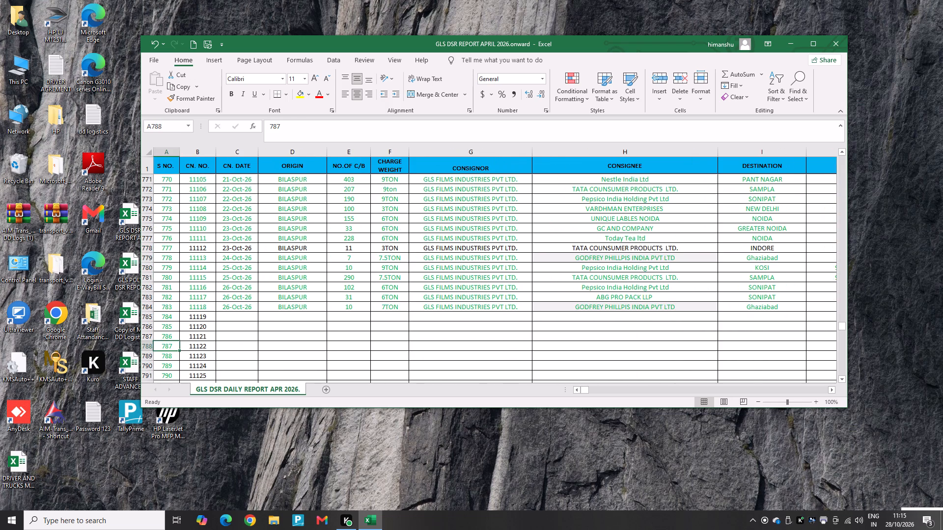
key("Up")
key("Up")
key("Up")
key("Right")
key("Right")
key("Right")
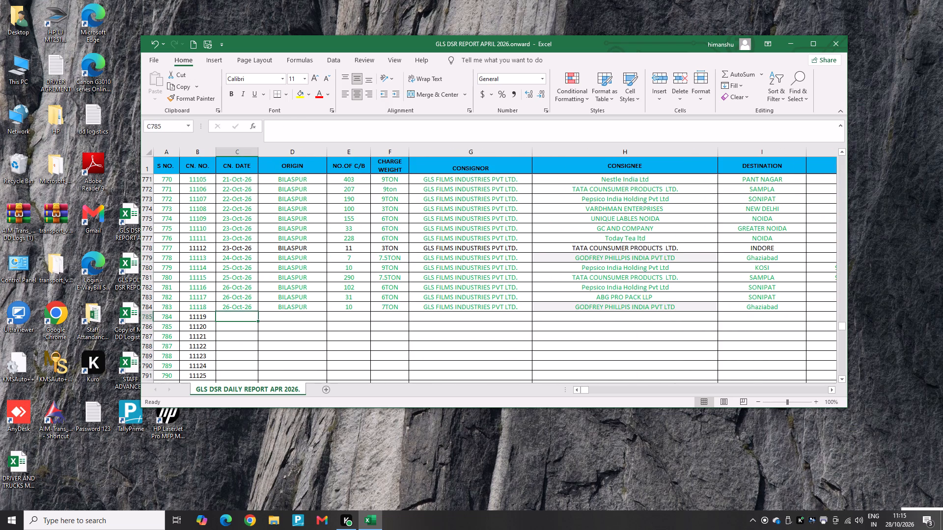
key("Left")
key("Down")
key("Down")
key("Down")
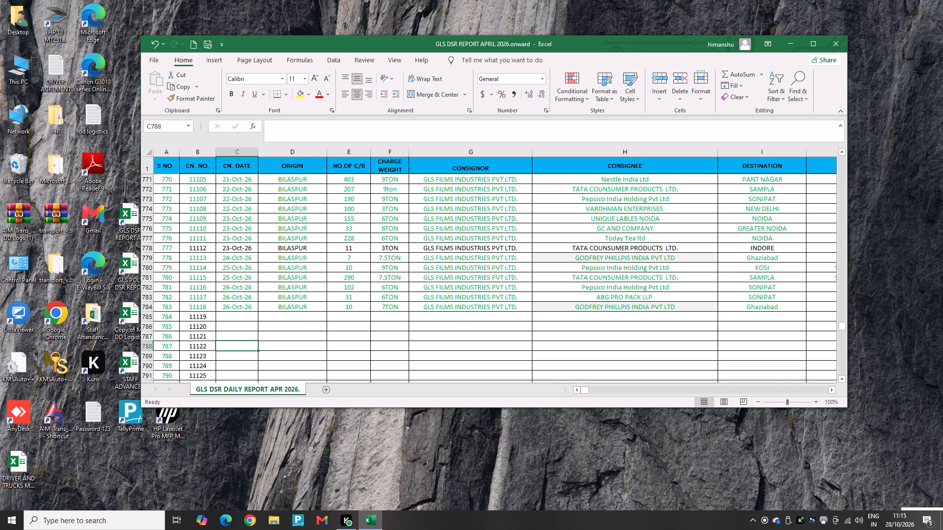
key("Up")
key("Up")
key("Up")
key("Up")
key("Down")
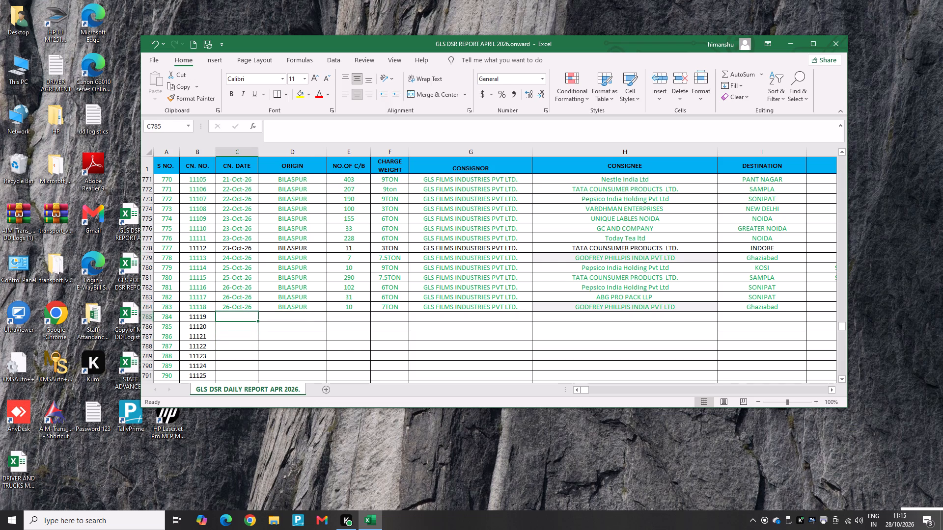
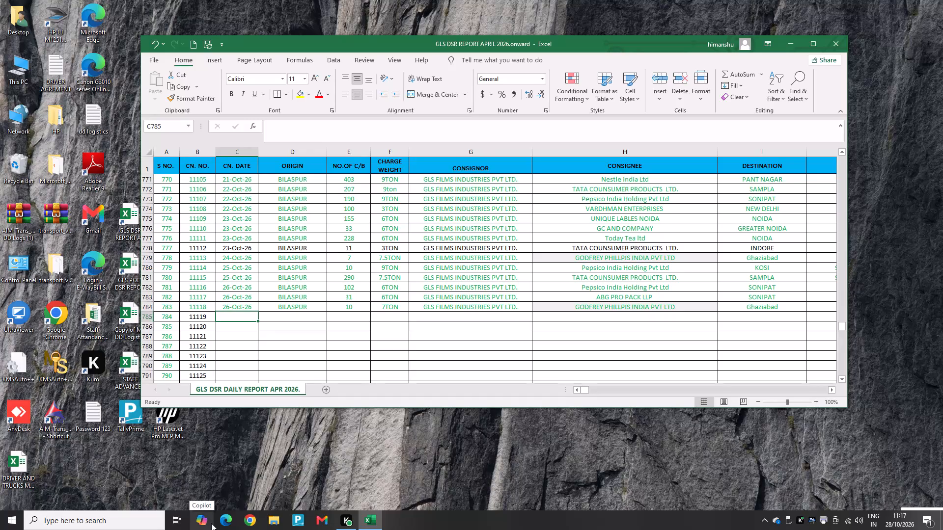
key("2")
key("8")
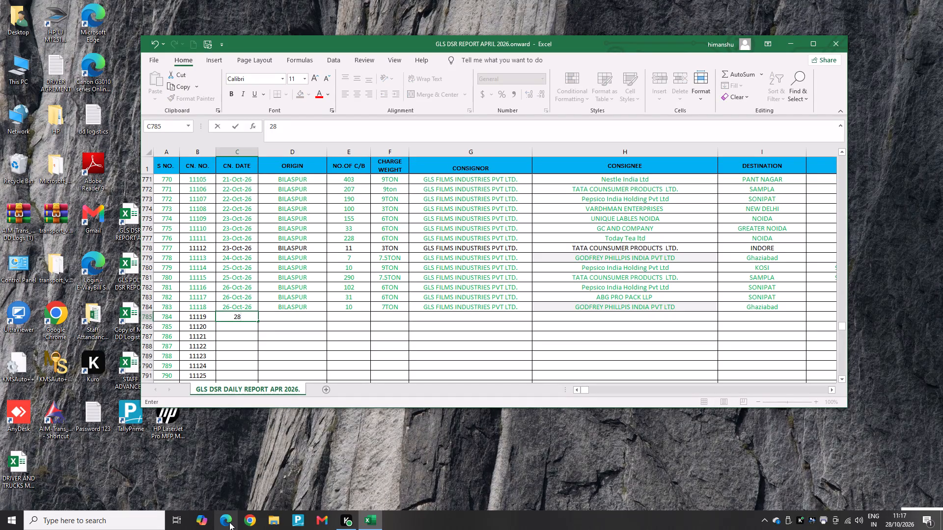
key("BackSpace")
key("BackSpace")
For consignment 11120, enter CN. DATE 28-Oct-26, ORIGIN BILASPUR, NO.OF C/B 27 and CHARGE WEIGHT 9ton.
key("Down")
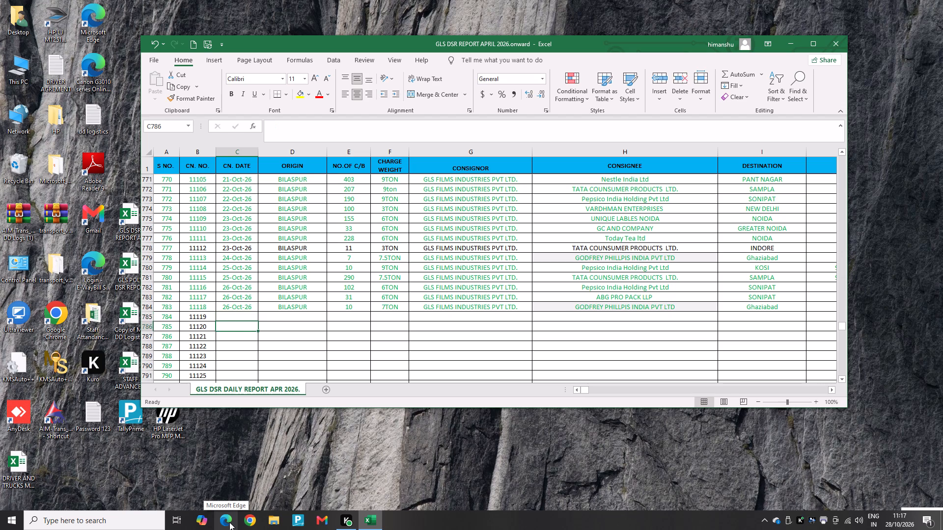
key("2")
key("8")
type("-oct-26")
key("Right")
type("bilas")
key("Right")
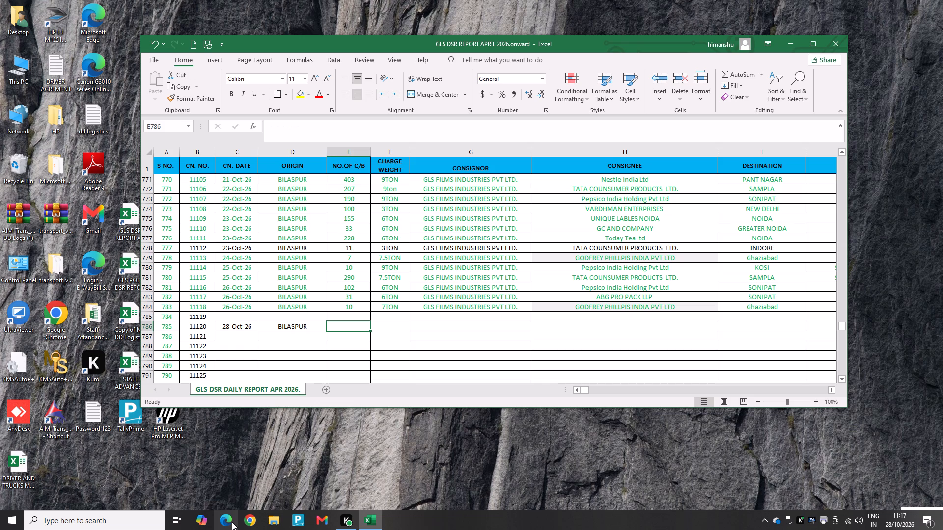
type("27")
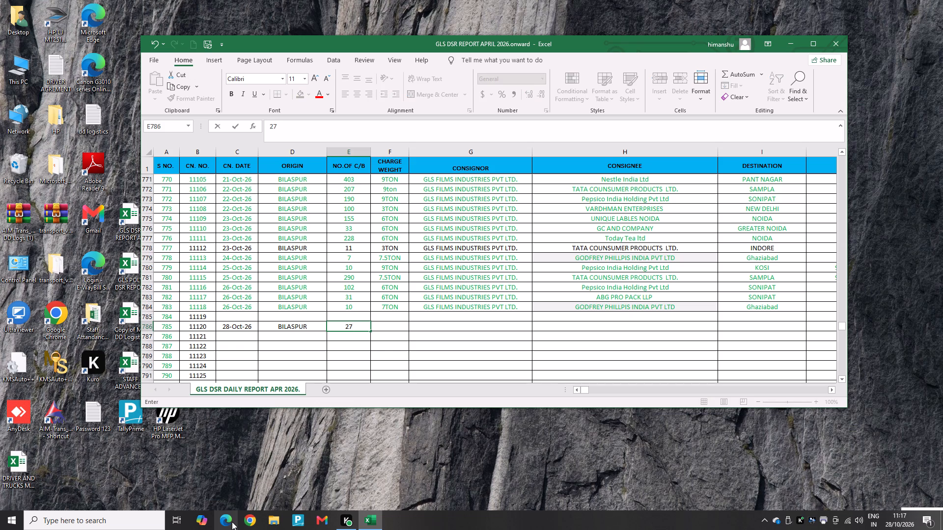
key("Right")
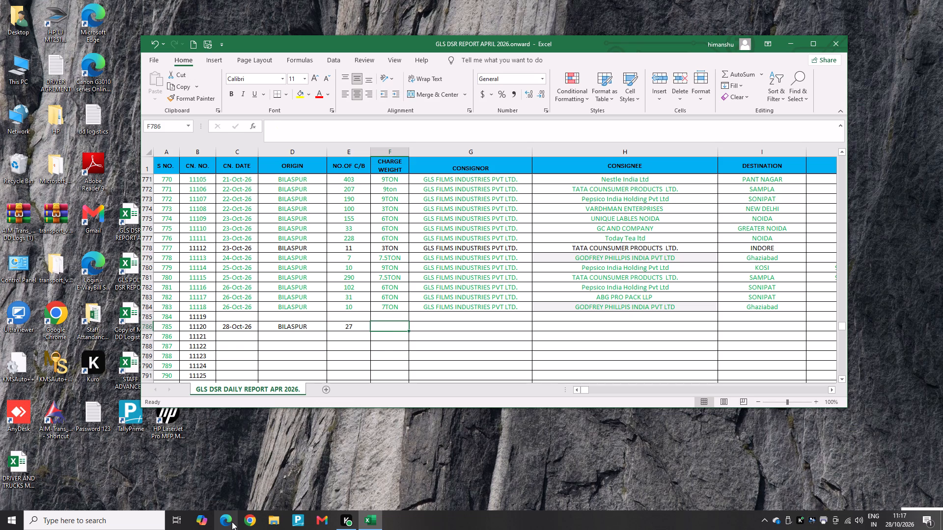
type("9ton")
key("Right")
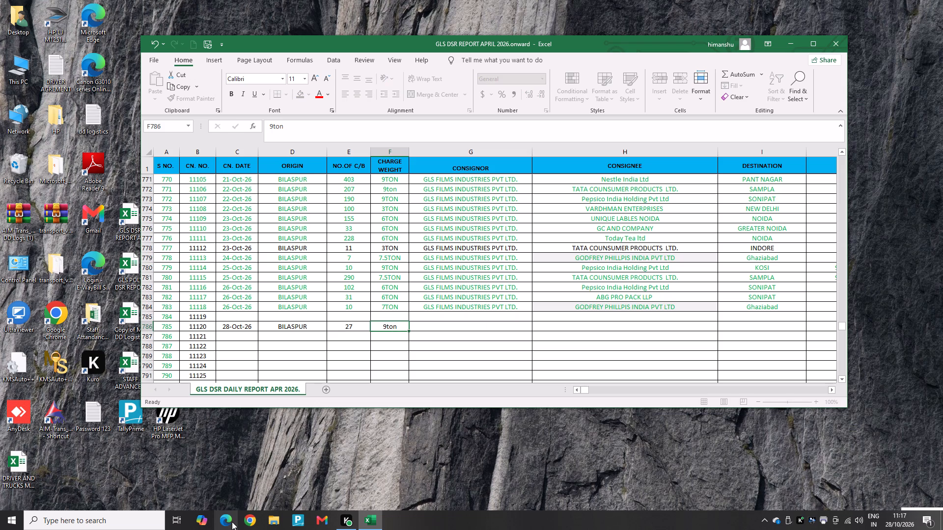
Fill in consignment 11120's consignor GLS FILMS INDUSTRIES PVT LTD., consignee Dharampal Satyapal Food Limited and destination SONIPAT.
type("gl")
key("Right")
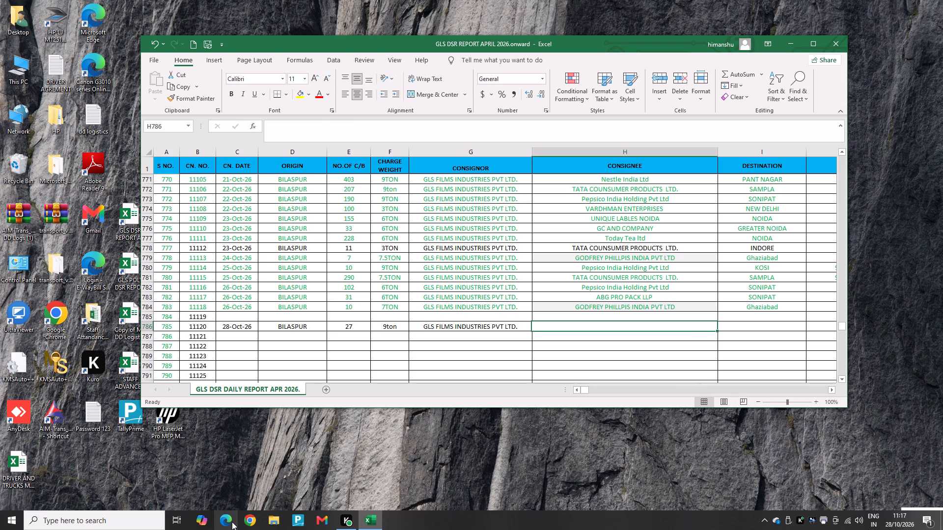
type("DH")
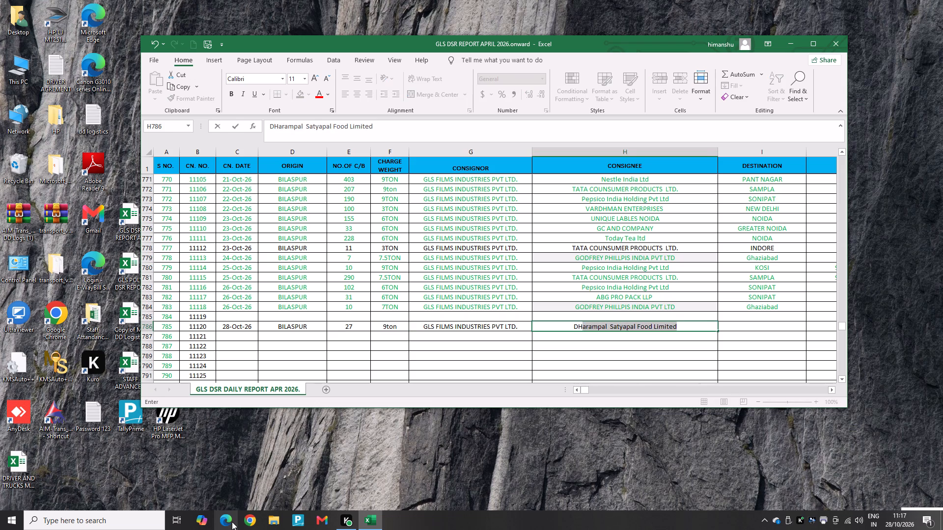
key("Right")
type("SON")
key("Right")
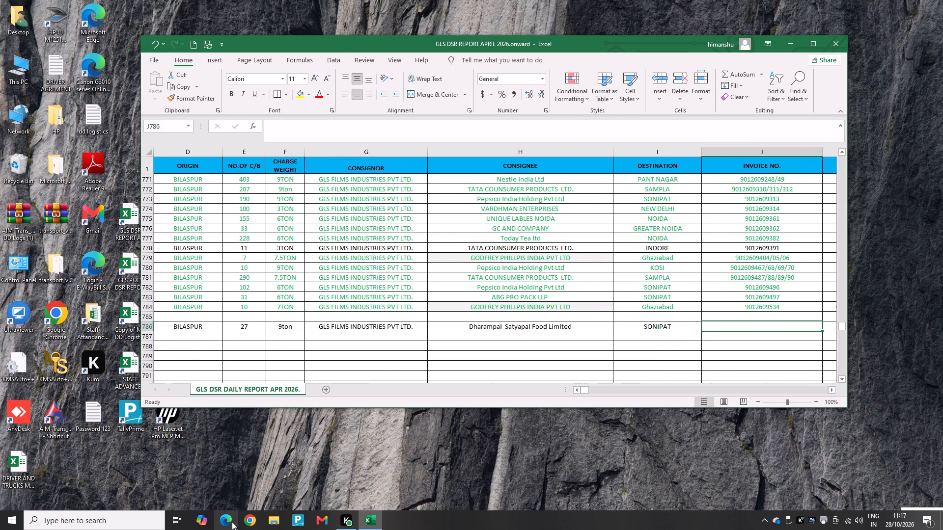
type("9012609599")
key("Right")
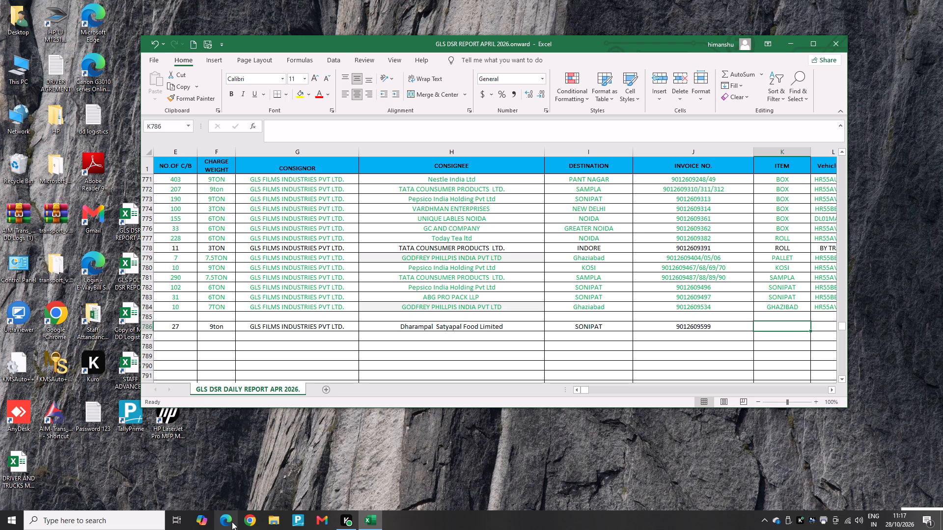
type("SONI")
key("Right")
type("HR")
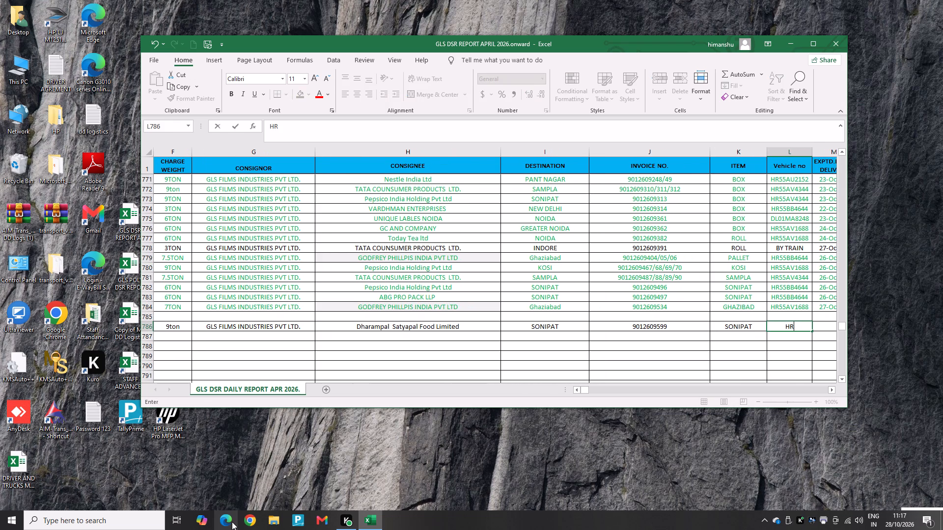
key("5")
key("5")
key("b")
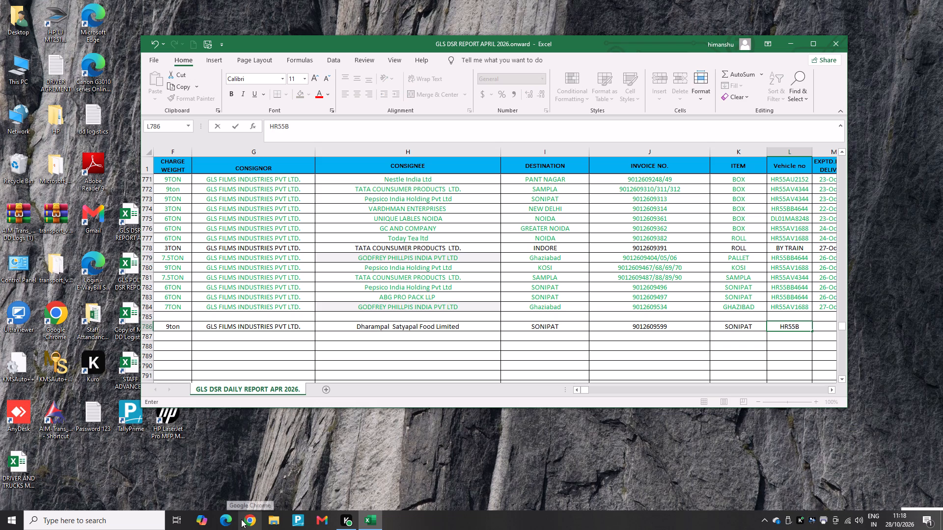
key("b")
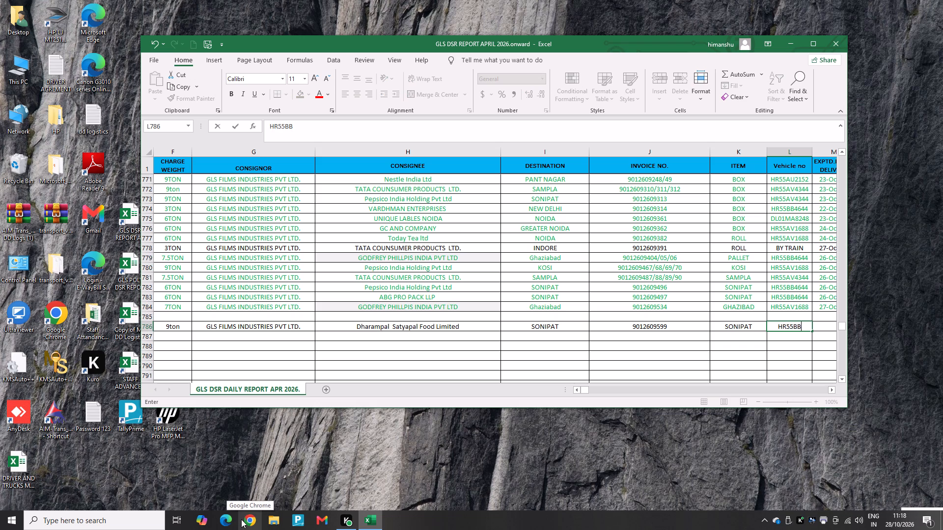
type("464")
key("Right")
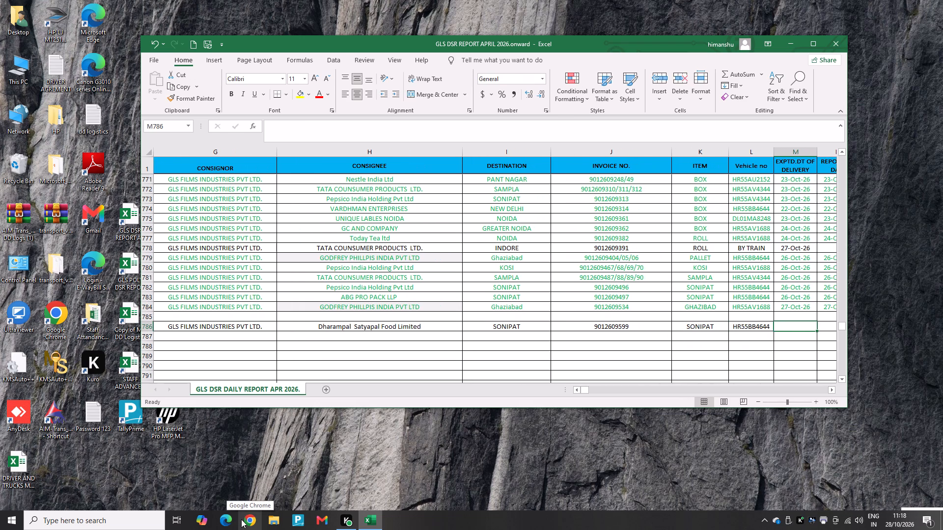
Set both the expected delivery date and the reporting date of consignment 11120 to 28-Oct-26.
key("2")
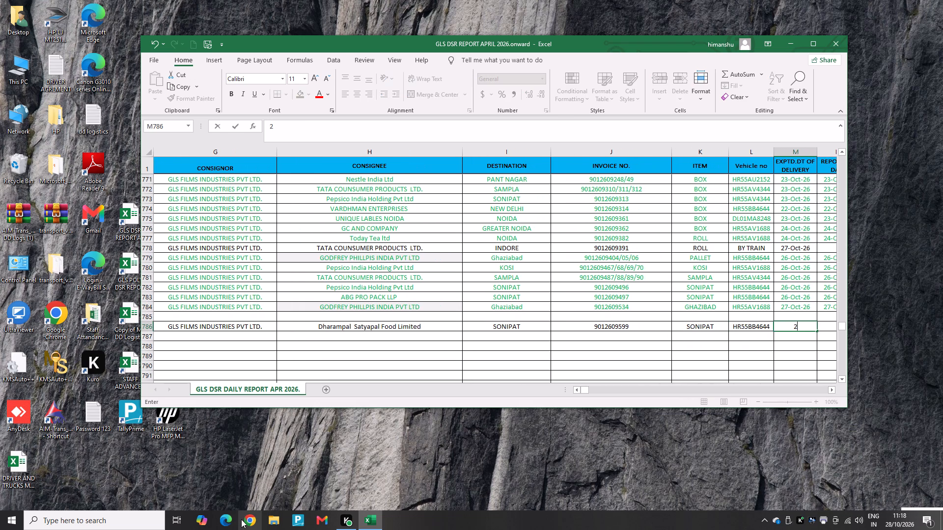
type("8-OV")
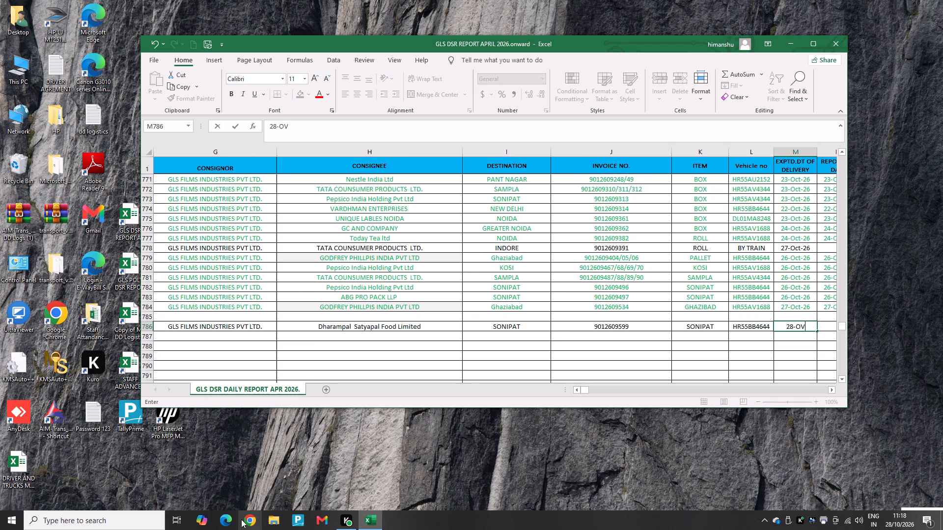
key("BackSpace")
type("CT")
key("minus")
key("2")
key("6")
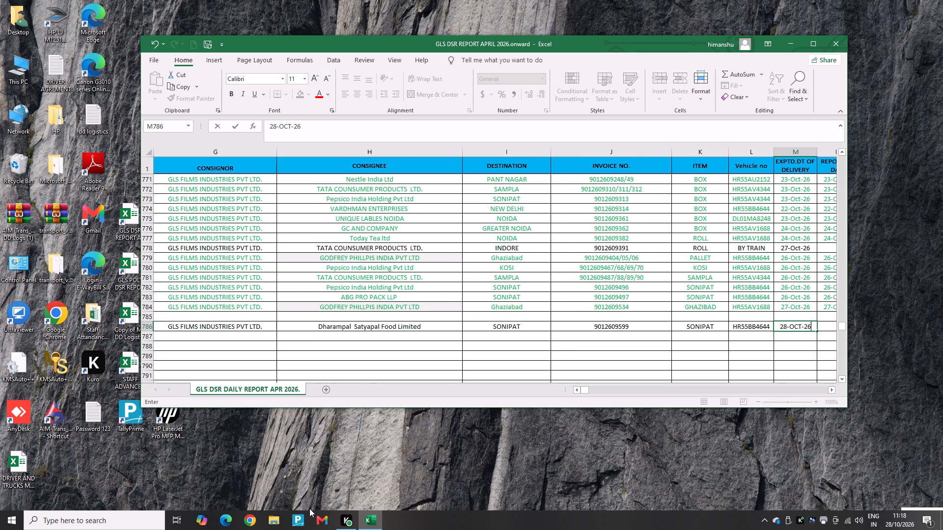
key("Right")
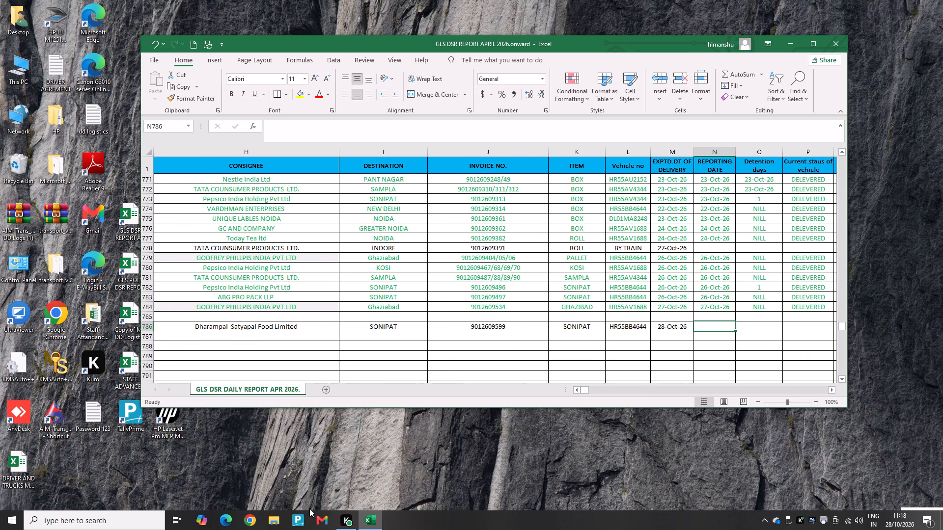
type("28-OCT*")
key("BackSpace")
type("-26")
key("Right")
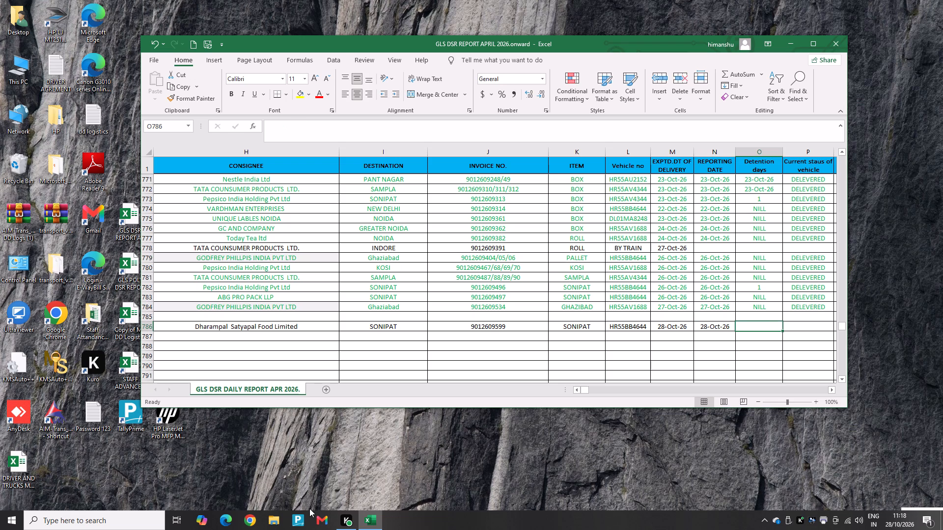
Look back across the row of consignment 11120, from ORIGIN through to the vehicle and expected delivery date columns.
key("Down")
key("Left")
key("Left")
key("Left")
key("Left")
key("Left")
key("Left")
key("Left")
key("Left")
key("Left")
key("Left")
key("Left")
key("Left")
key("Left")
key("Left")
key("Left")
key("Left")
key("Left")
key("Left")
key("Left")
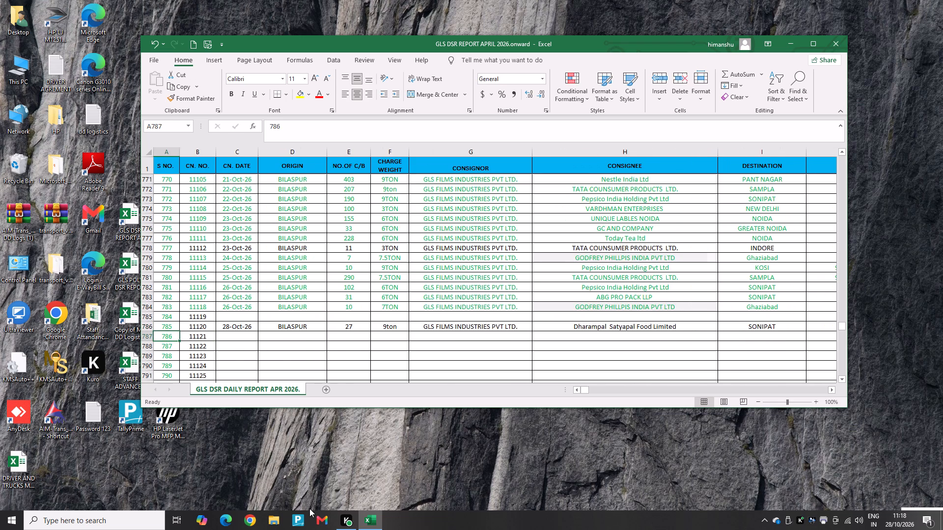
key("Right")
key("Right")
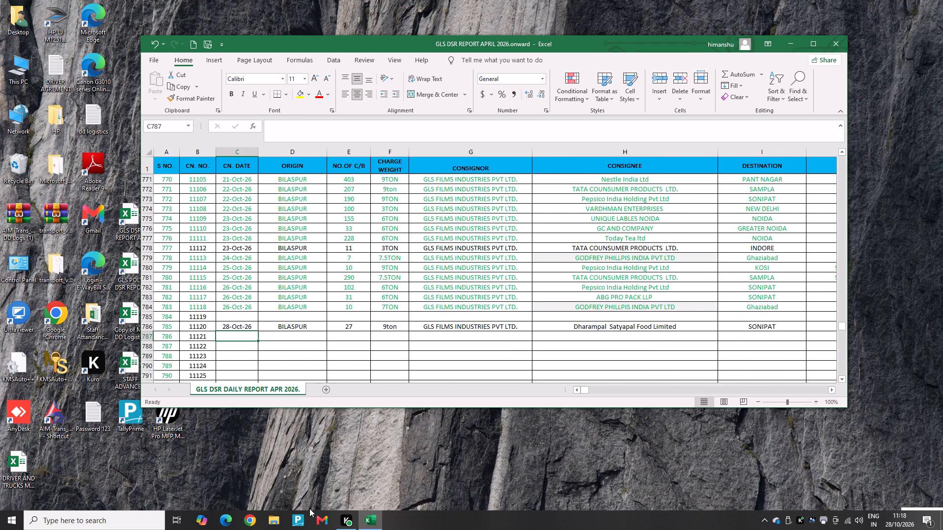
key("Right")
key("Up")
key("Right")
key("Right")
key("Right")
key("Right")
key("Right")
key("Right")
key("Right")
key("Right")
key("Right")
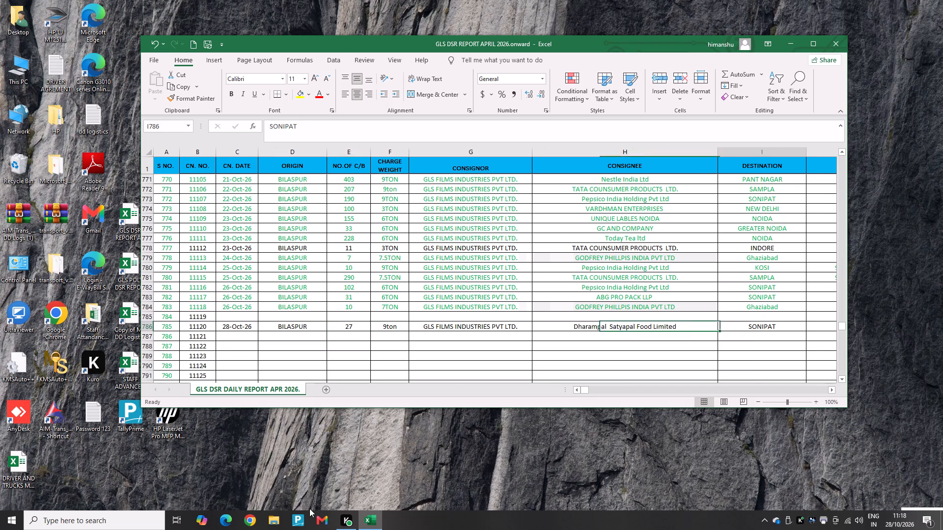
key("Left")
For consignment 11121, enter CN. DATE 28-Oct-26, ORIGIN BILASPUR, NO.OF C/B 116 and CHARGE WEIGHT 9TON.
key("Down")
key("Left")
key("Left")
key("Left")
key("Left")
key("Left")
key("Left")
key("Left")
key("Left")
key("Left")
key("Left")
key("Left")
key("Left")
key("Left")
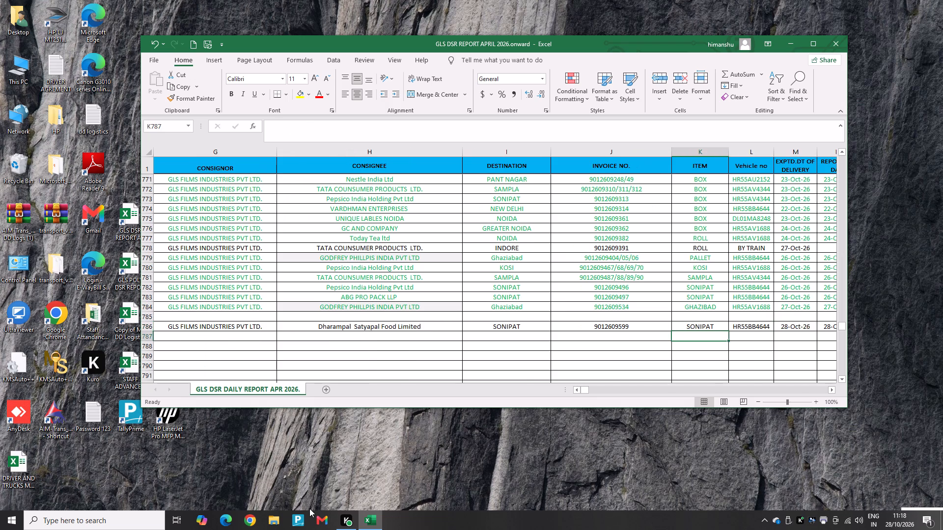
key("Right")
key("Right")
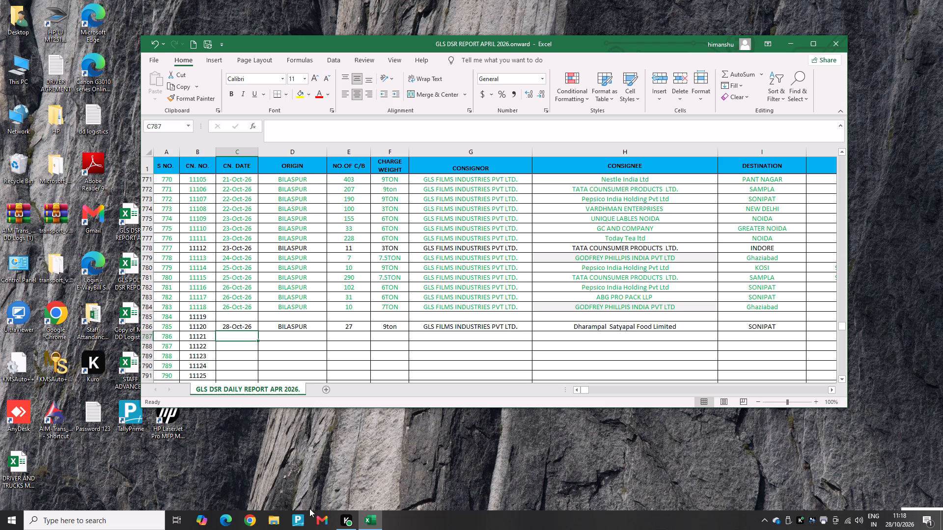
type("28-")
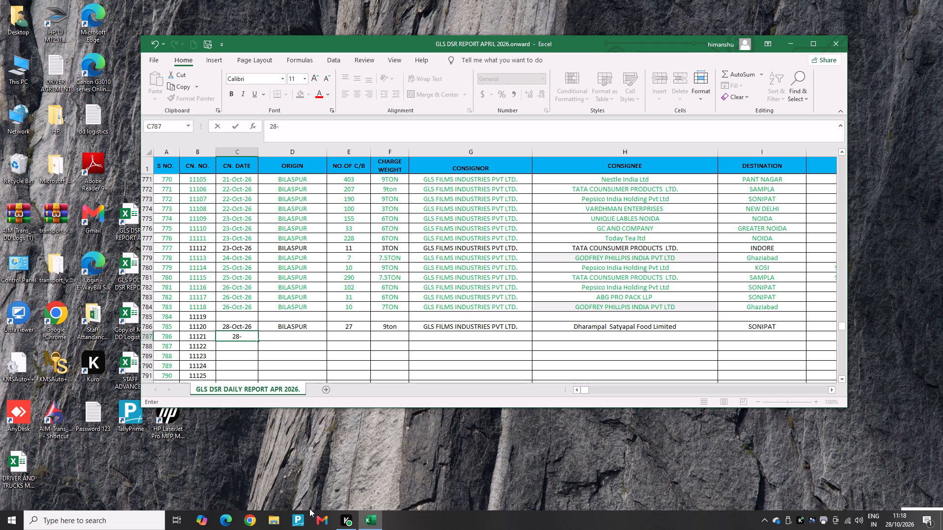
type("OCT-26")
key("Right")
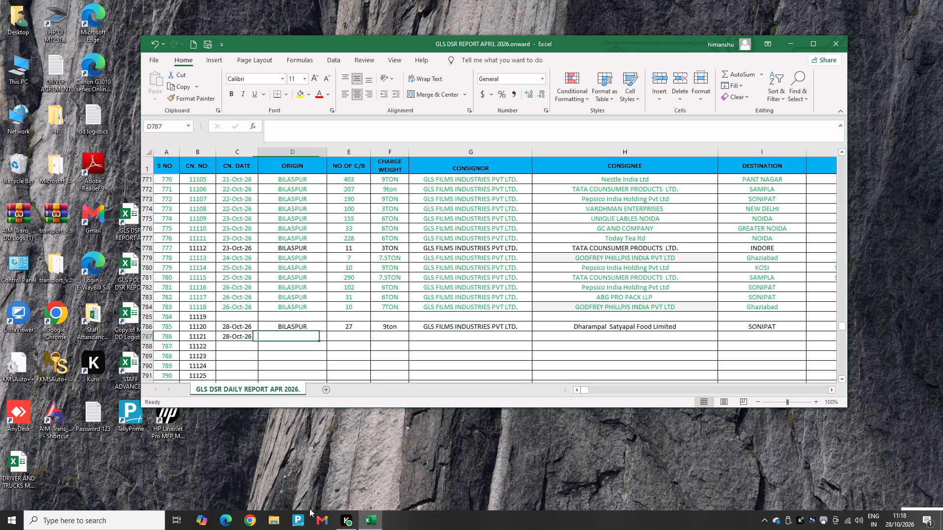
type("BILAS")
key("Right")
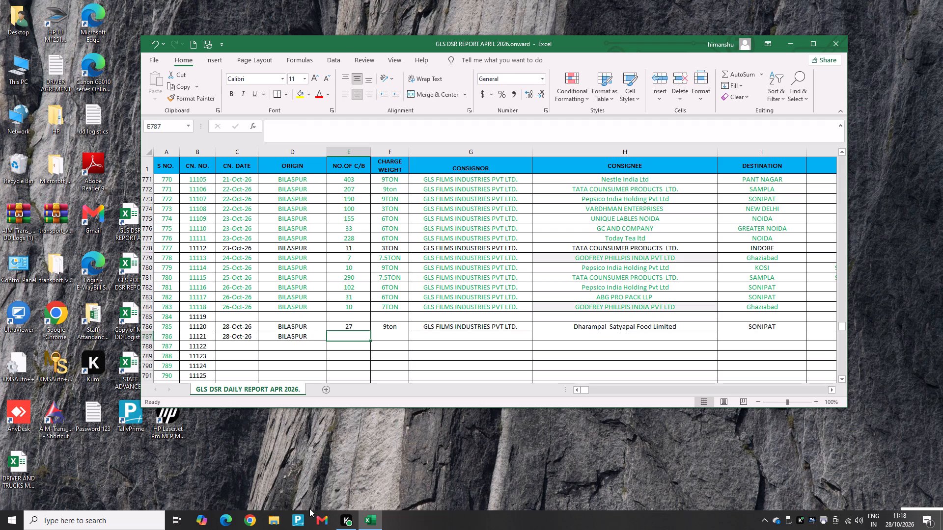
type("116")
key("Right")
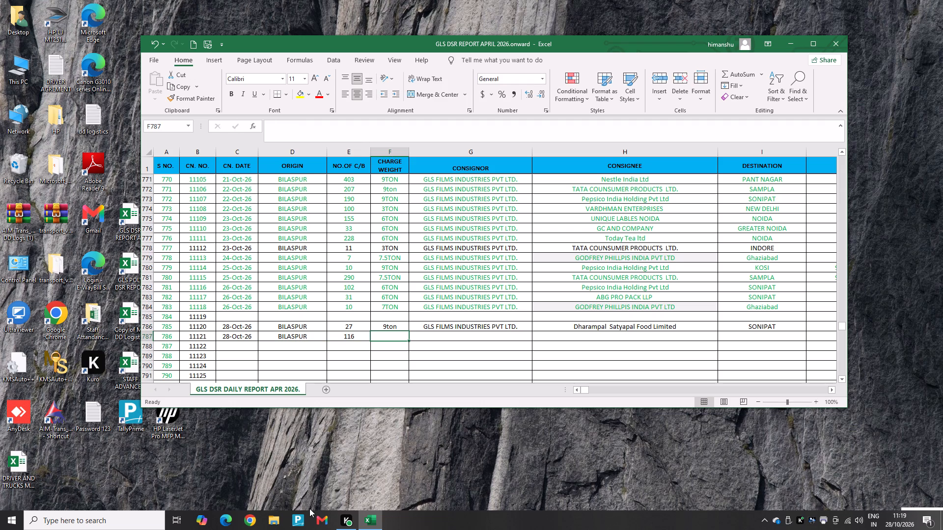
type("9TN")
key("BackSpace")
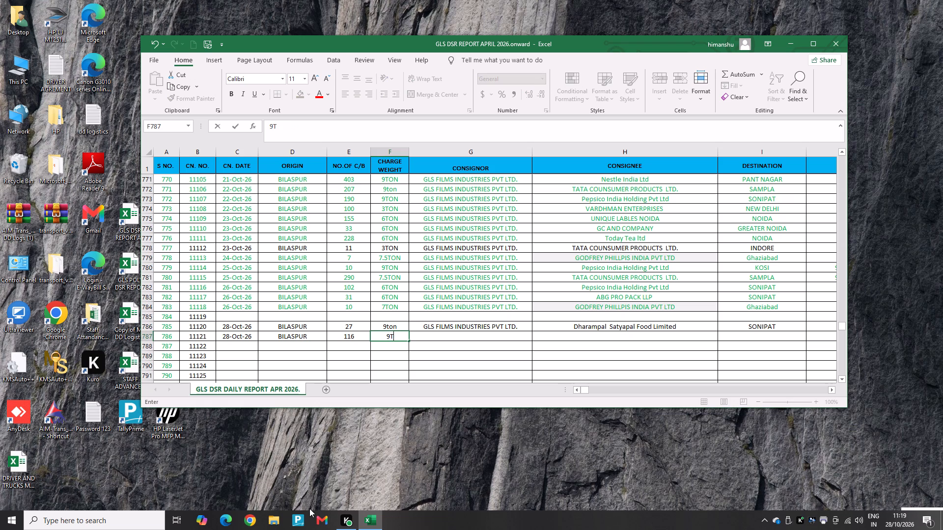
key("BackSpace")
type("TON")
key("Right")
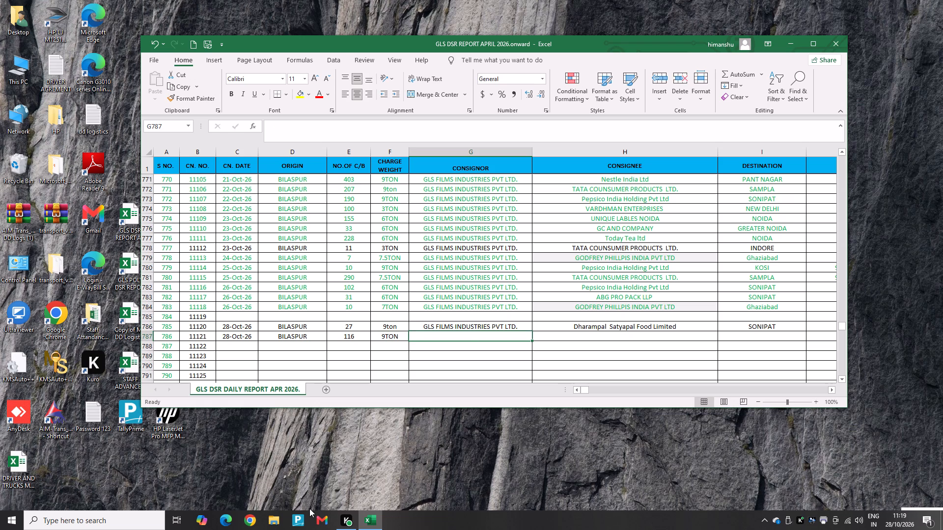
Fill in consignment 11121's consignor GLS FILMS INDUSTRIES PVT LTD., consignee LT Foods Ltd and destination SONIPAT.
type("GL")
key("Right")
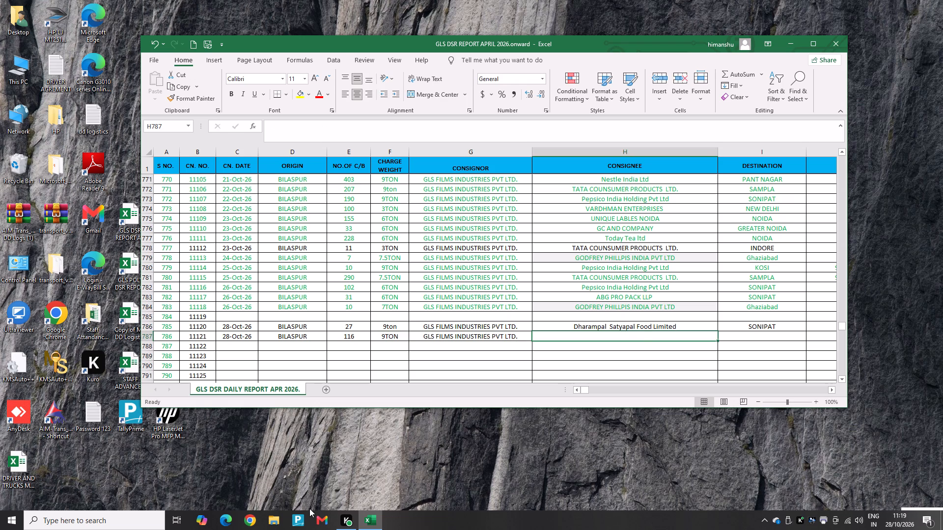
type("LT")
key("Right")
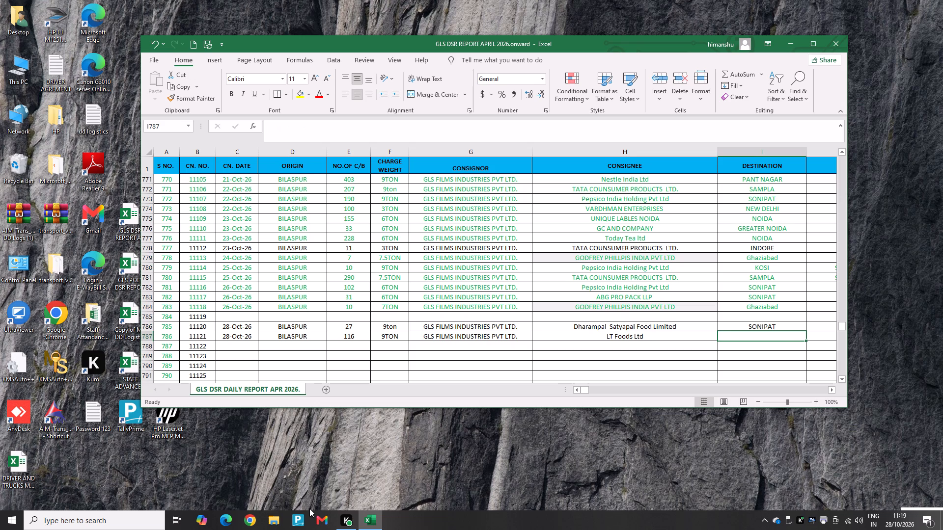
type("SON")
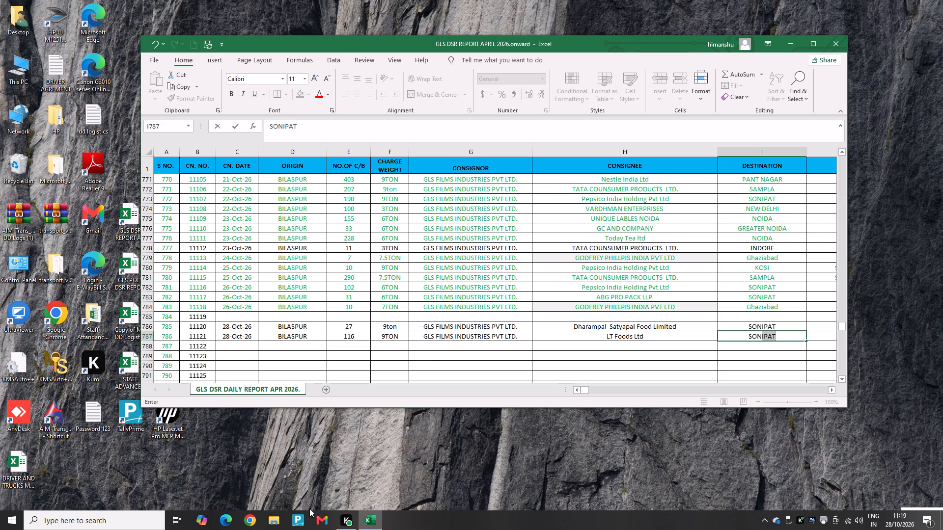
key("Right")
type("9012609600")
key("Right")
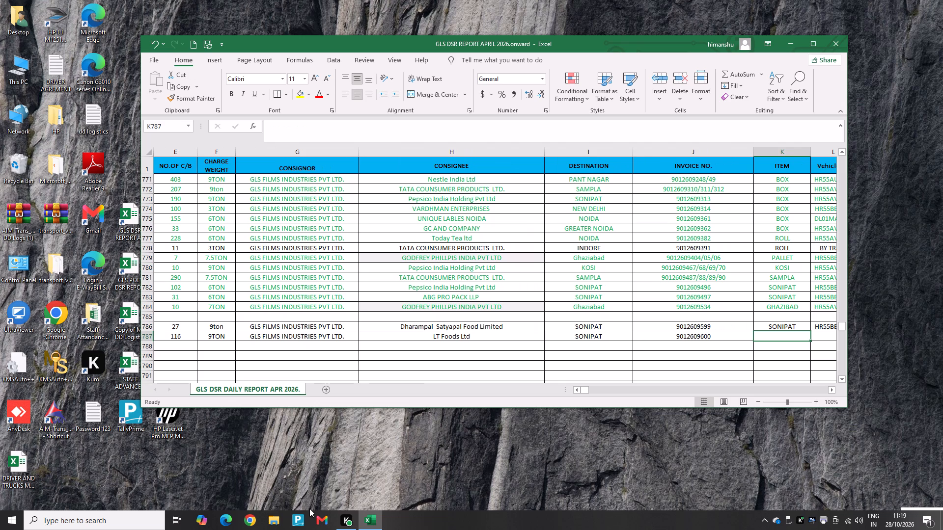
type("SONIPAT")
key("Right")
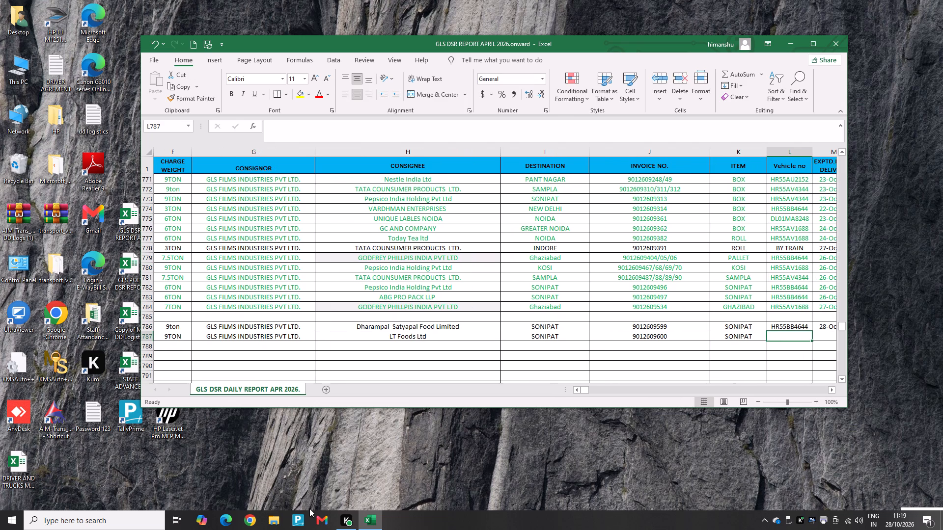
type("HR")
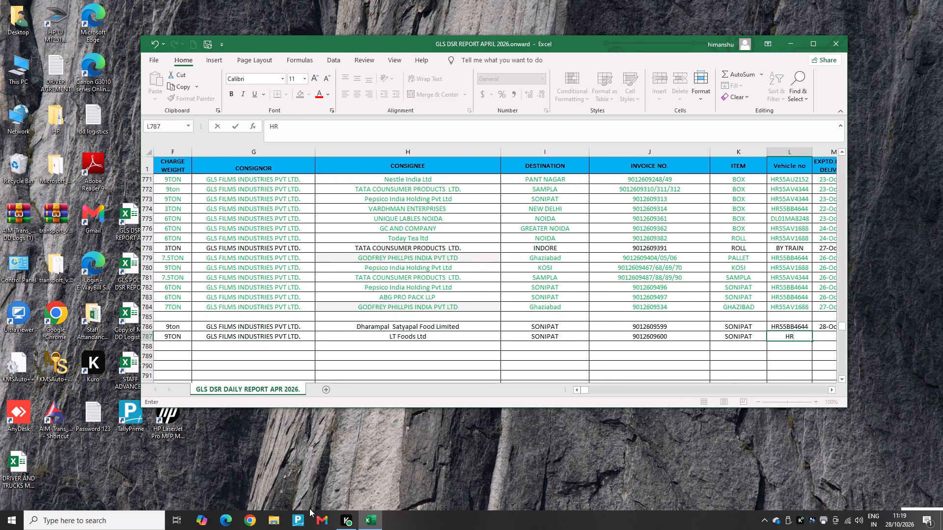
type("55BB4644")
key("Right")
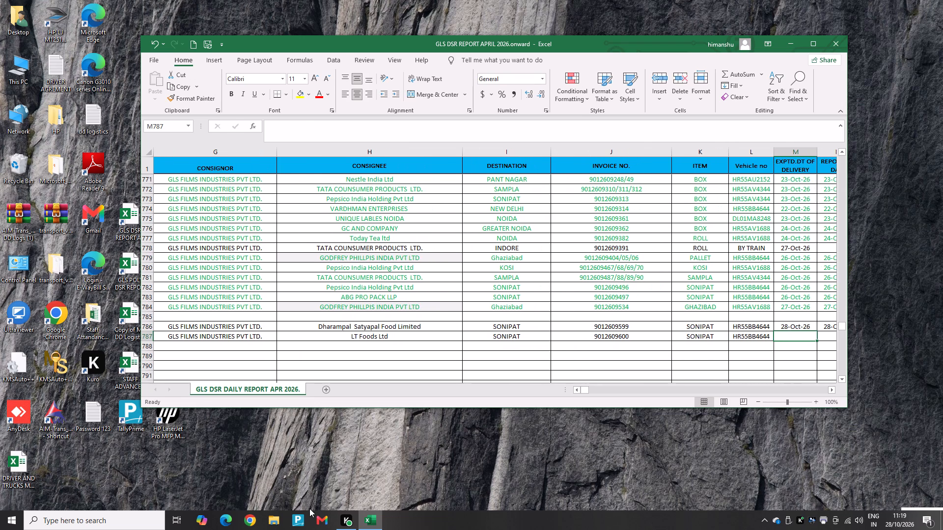
Enter CN. DATE 28-Oct-26 for consignment 11124, leaving rows 11122 and 11123 blank.
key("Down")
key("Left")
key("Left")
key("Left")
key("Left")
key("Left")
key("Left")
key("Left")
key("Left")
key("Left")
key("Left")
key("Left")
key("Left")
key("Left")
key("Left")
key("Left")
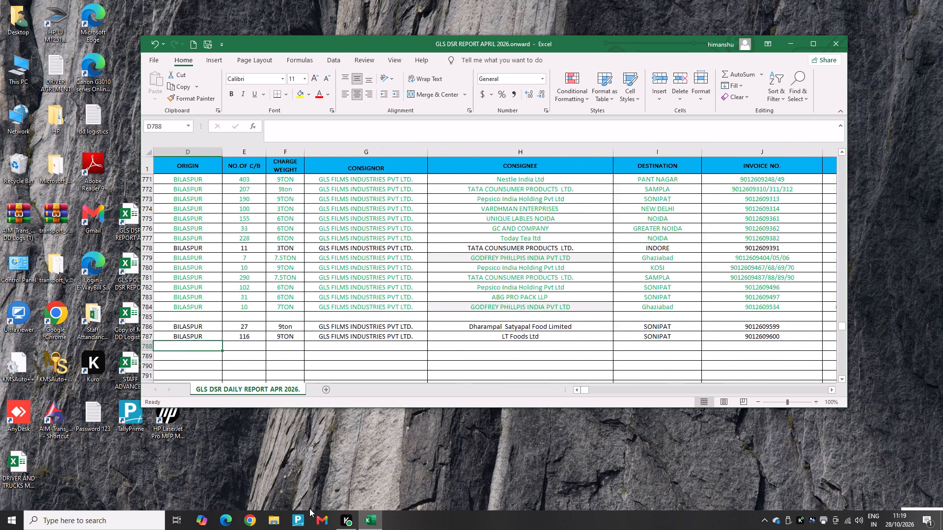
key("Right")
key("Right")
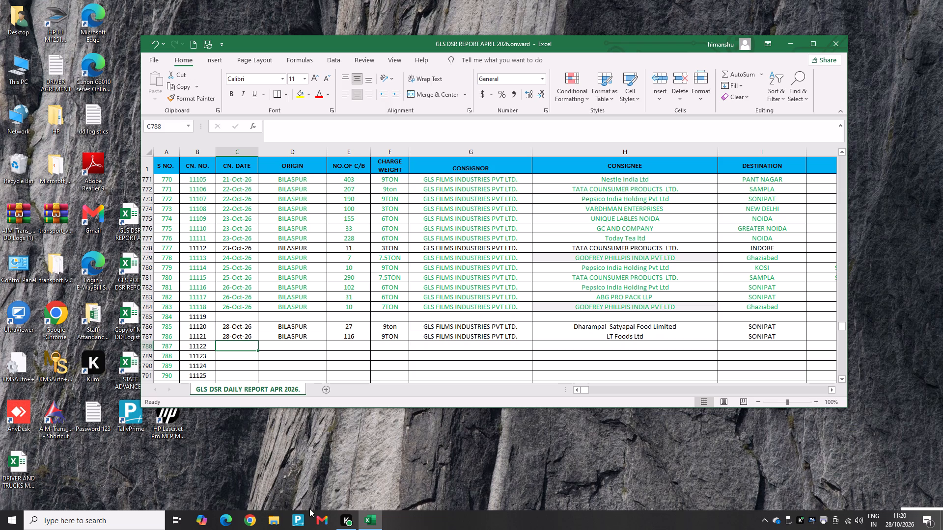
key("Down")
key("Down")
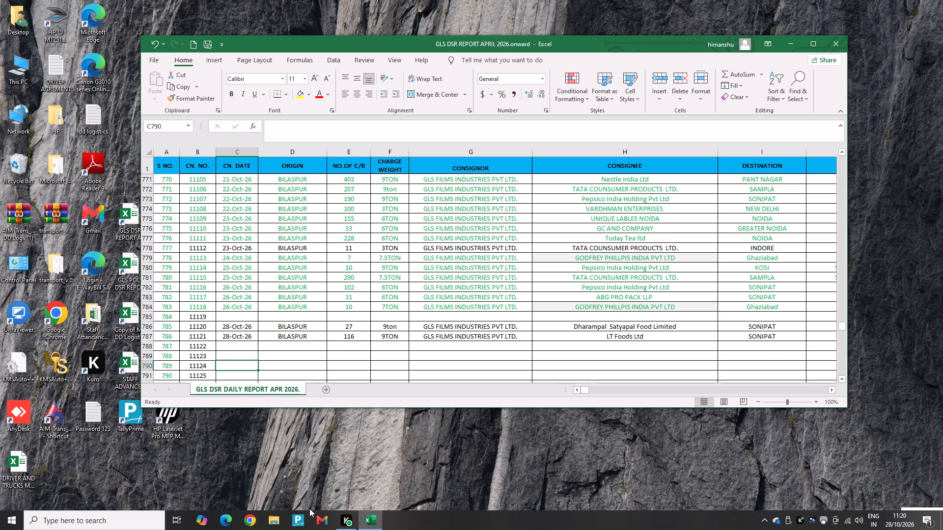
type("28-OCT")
left_click_drag(454, 493, 580, 481)
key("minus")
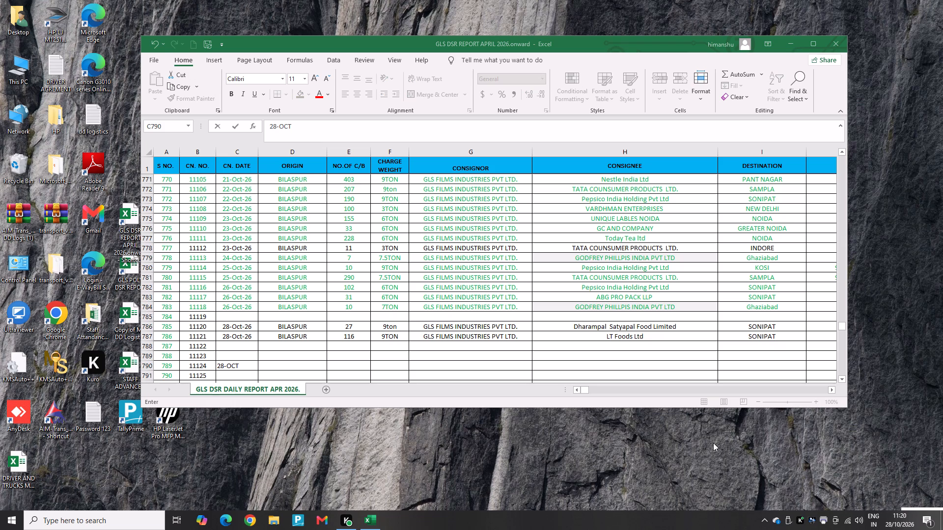
left_click(251, 363)
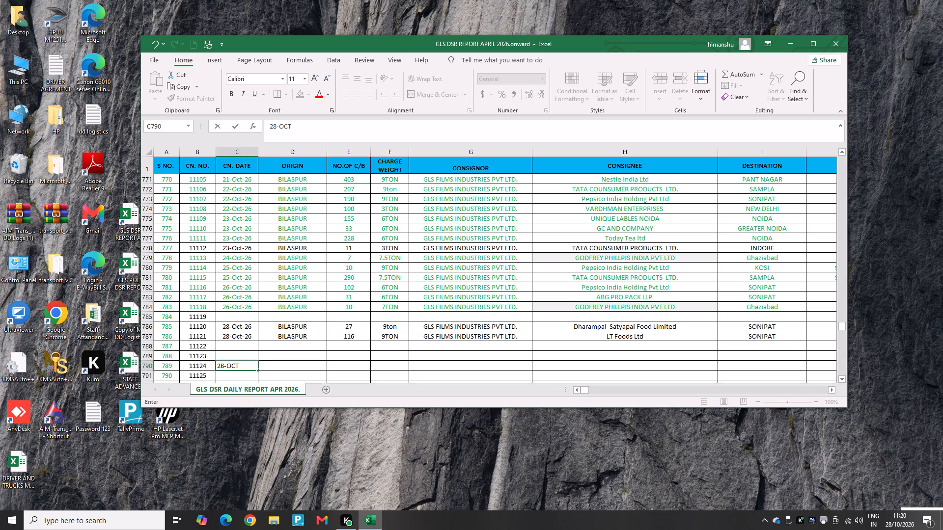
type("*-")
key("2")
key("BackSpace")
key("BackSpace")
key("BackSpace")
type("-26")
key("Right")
For consignment 11124, enter ORIGIN BILASPUR, NO.OF C/B 93 and CHARGE WEIGHT 9TON.
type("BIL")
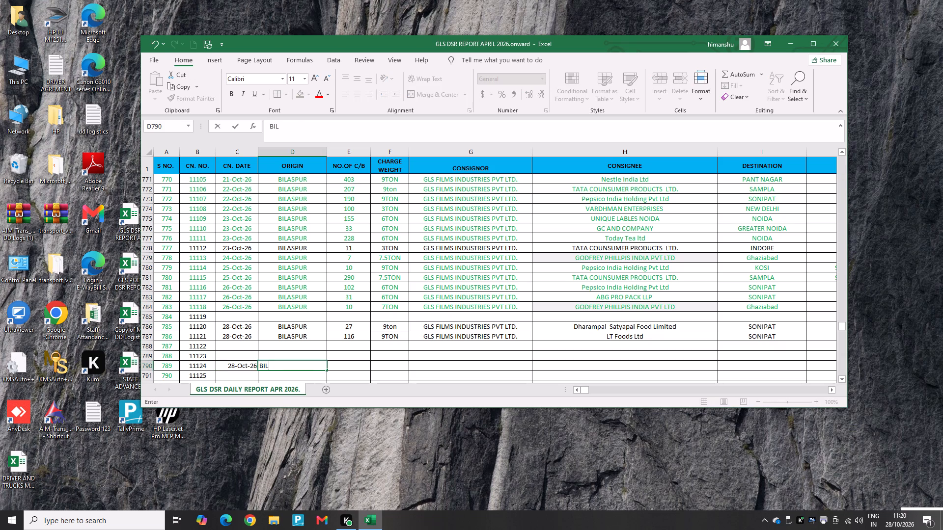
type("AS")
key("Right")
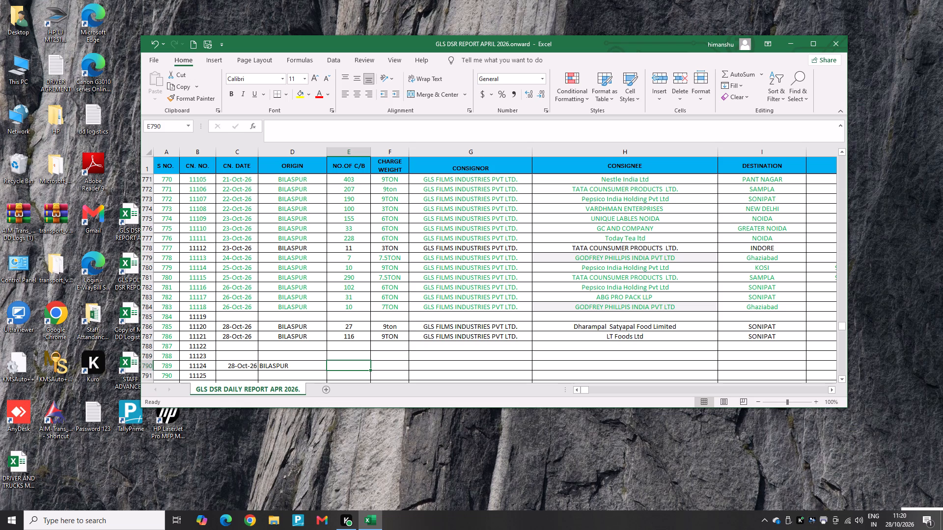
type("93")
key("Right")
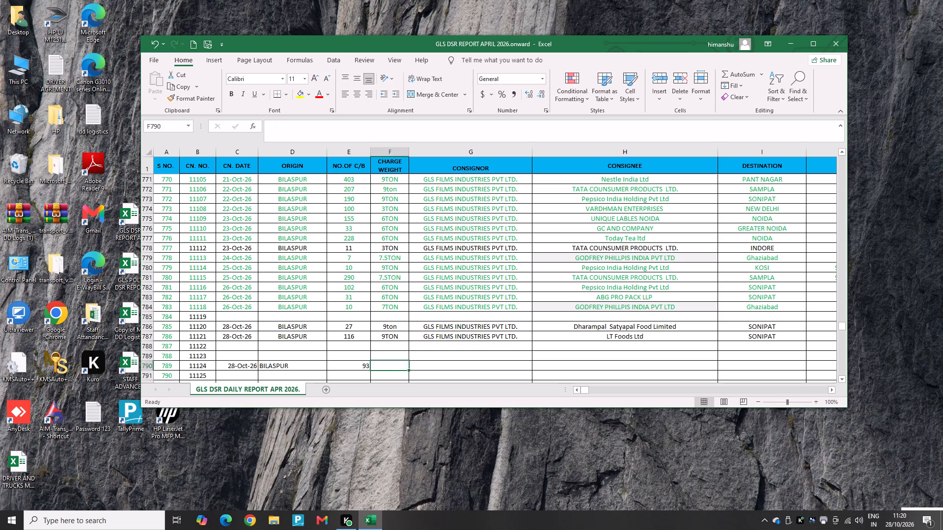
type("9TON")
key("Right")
Fill in consignment 11124's consignor GLS FILMS INDUSTRIES PVT LTD., consignee ZEA MAIZE Pvt Ltd and destination SONIPAT.
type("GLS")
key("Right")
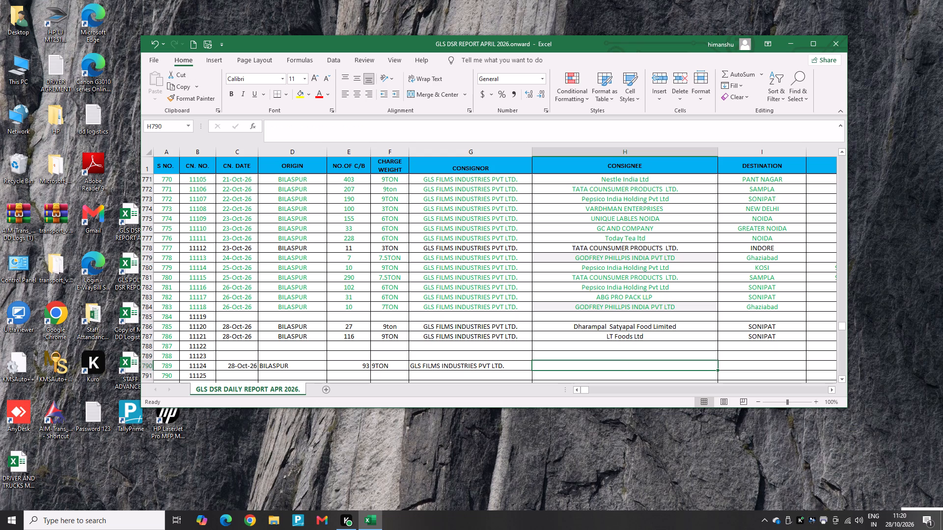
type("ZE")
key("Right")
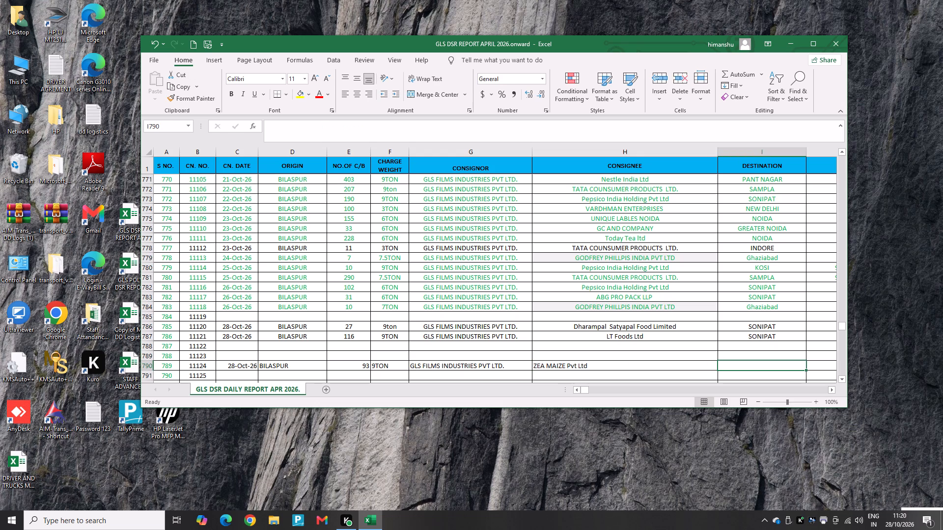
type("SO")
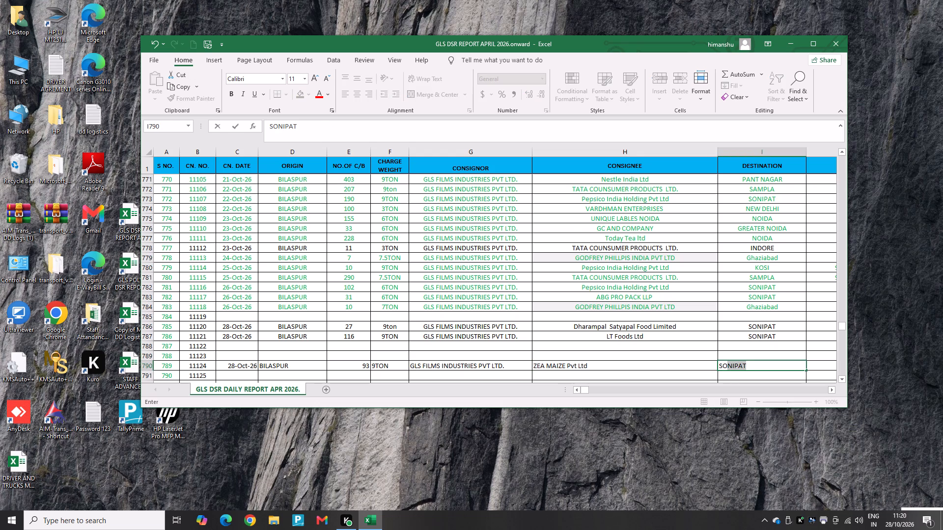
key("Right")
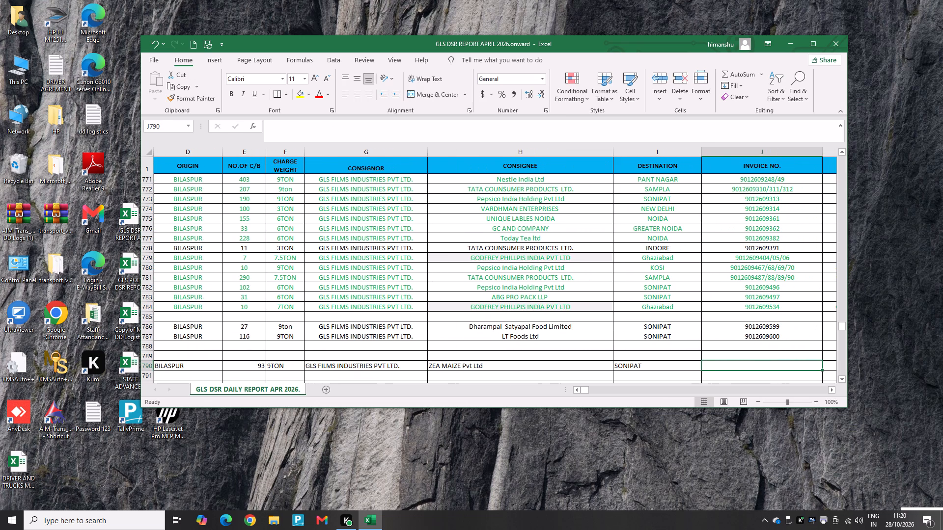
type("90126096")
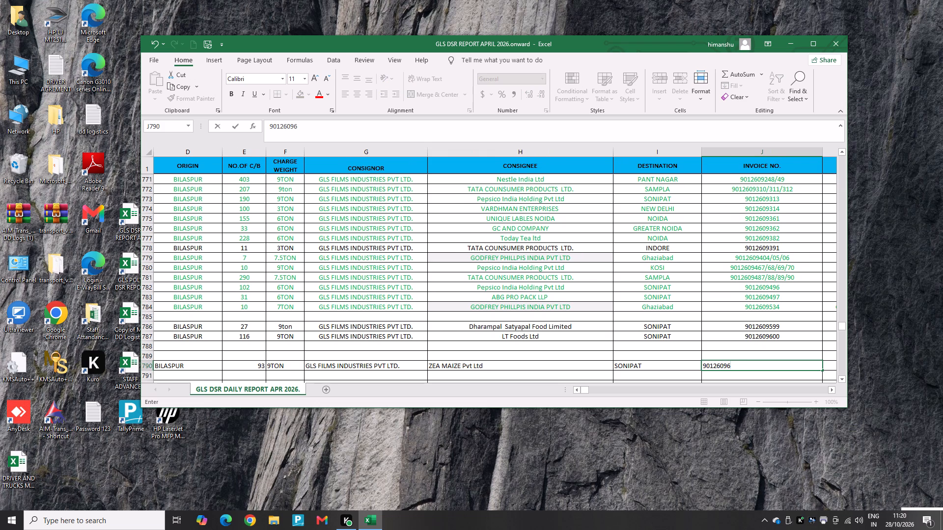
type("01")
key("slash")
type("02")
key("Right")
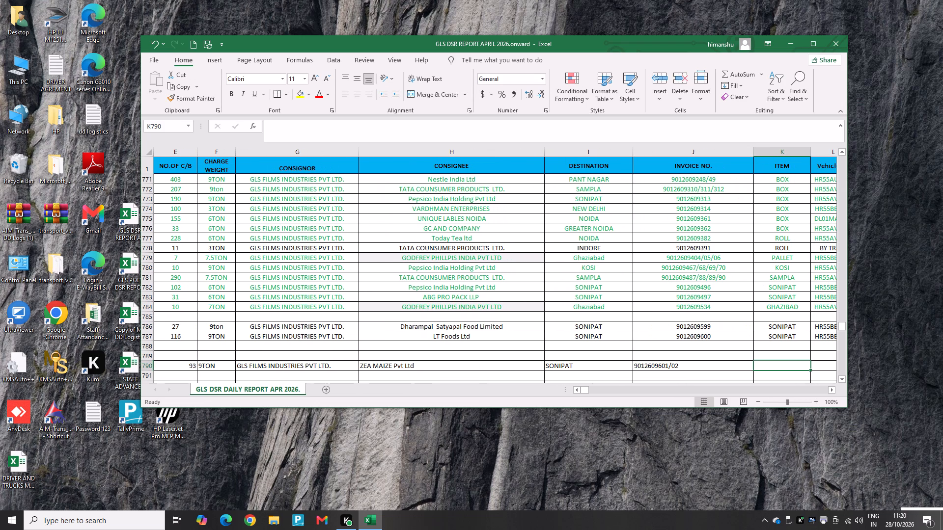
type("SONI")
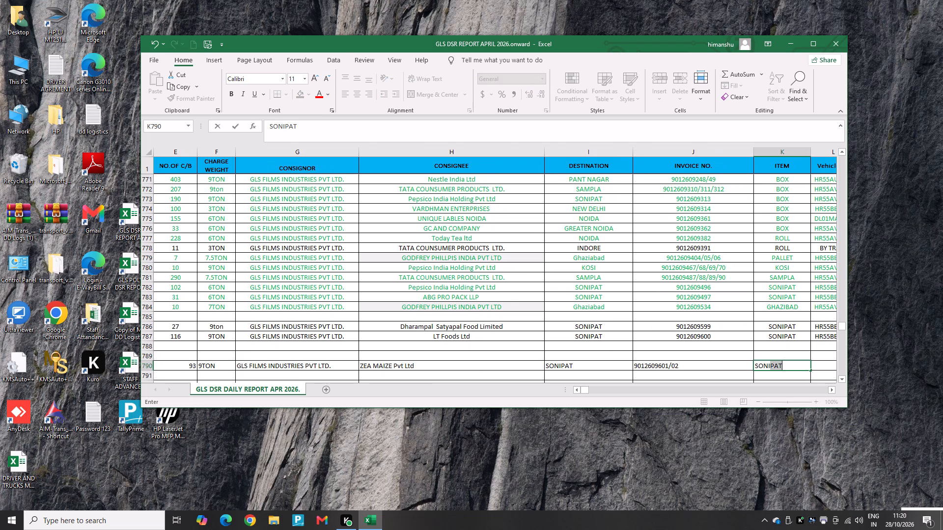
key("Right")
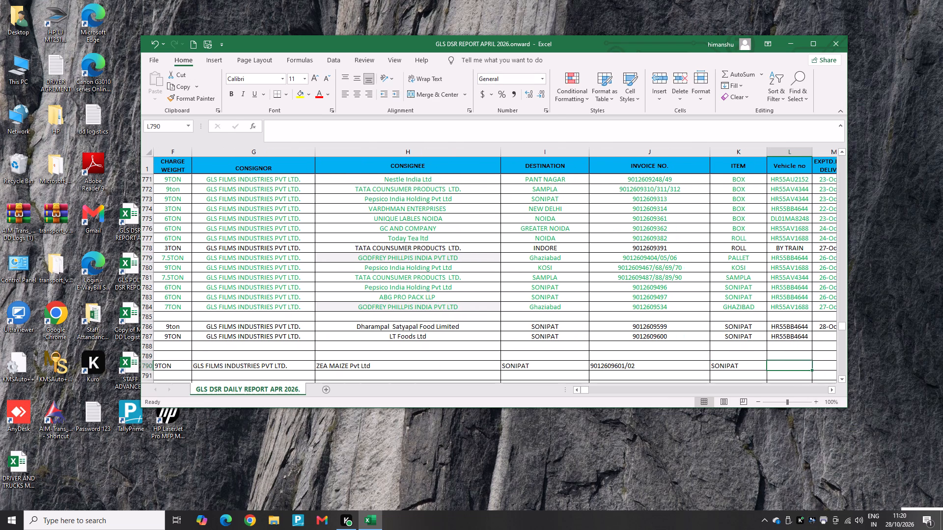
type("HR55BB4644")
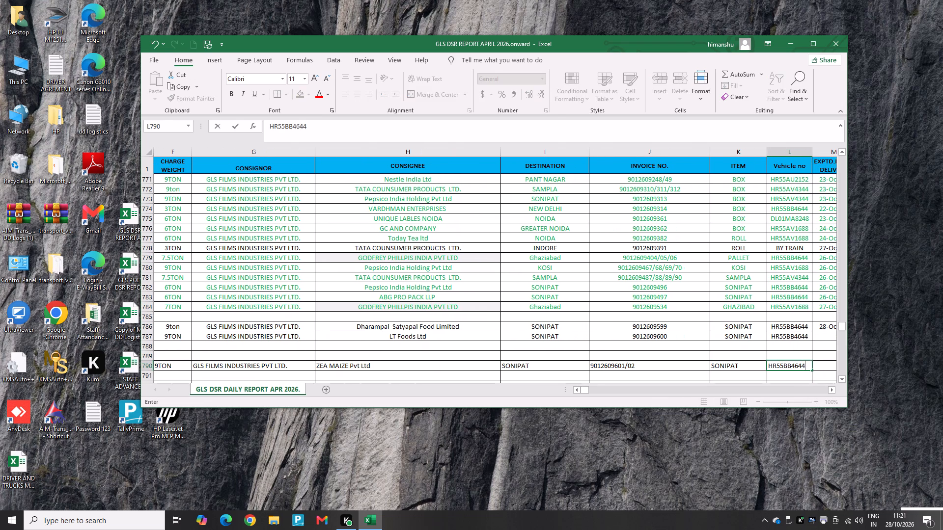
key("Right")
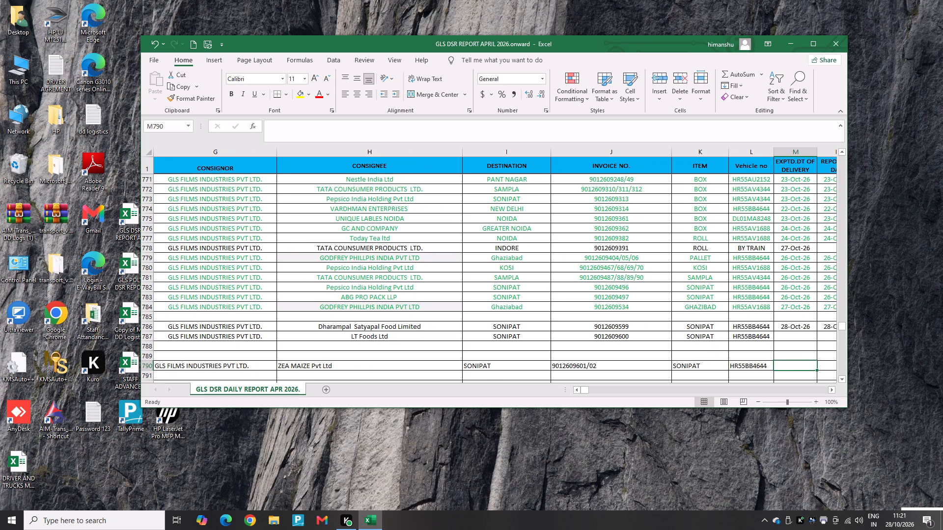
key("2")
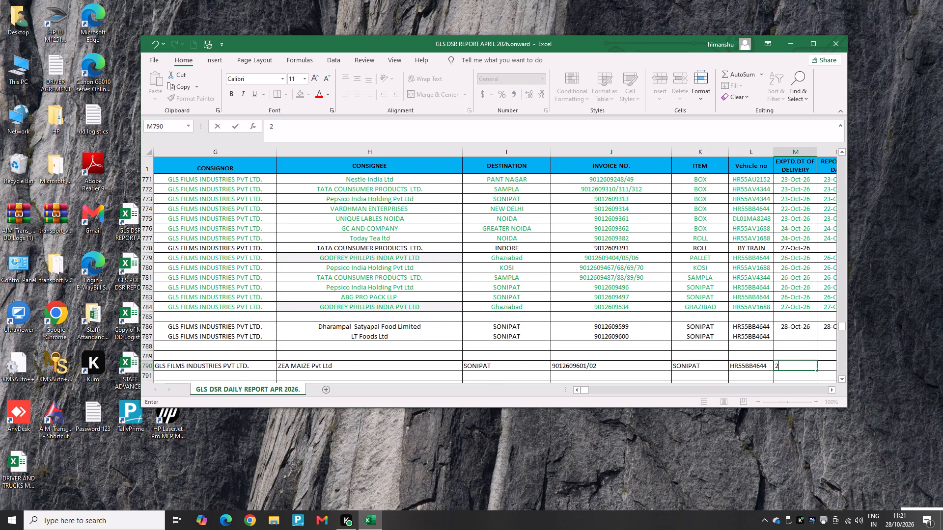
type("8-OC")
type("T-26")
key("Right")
Move the LT Foods Ltd entry, from CN. DATE through Vehicle no, from consignment 11121's row to 11123's row.
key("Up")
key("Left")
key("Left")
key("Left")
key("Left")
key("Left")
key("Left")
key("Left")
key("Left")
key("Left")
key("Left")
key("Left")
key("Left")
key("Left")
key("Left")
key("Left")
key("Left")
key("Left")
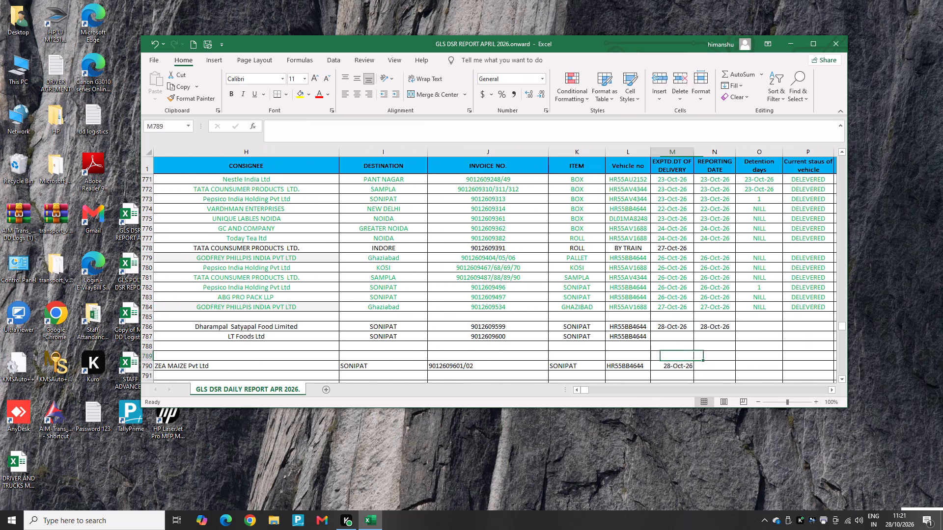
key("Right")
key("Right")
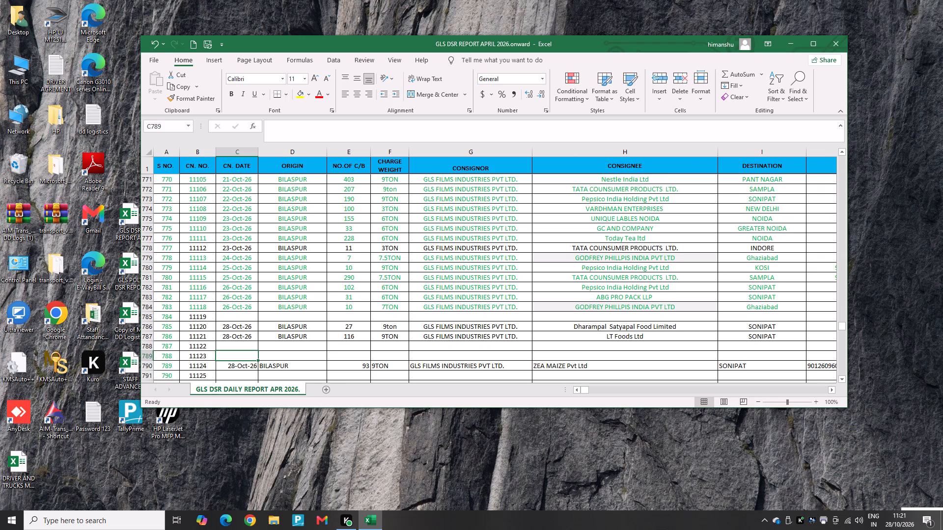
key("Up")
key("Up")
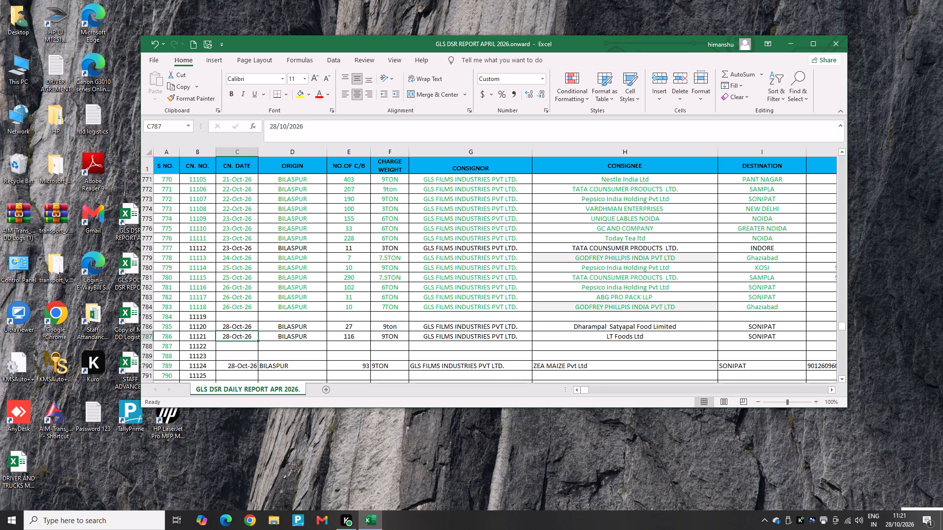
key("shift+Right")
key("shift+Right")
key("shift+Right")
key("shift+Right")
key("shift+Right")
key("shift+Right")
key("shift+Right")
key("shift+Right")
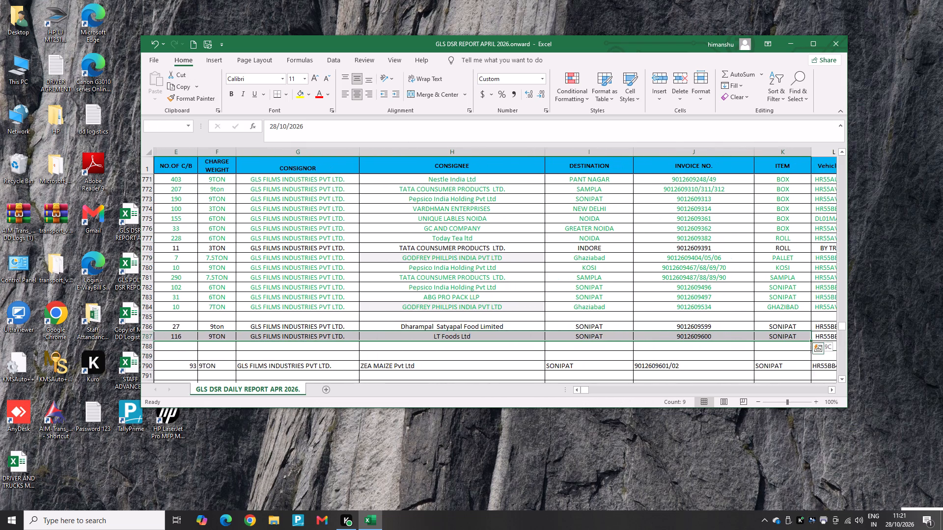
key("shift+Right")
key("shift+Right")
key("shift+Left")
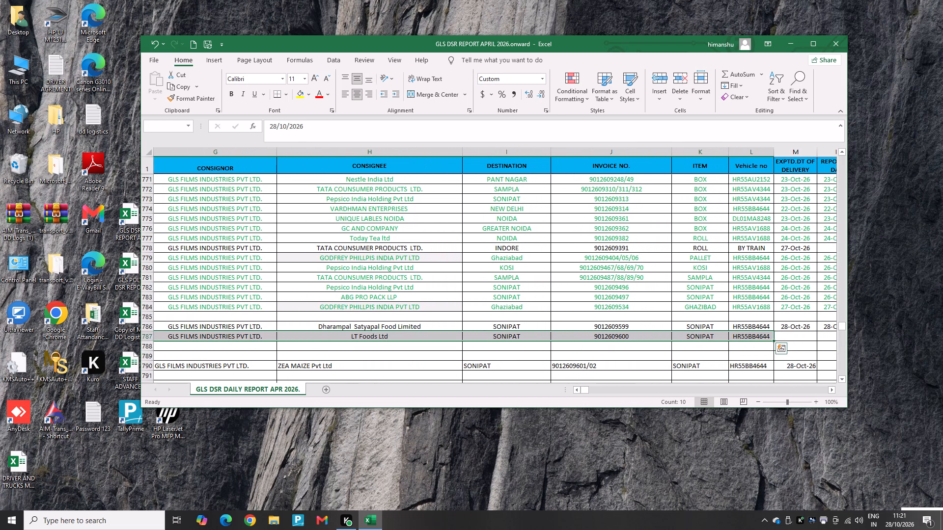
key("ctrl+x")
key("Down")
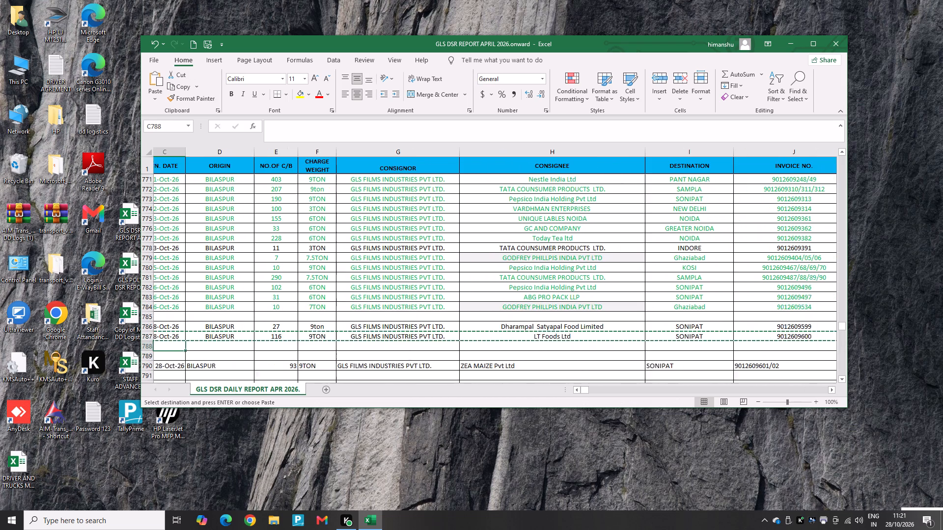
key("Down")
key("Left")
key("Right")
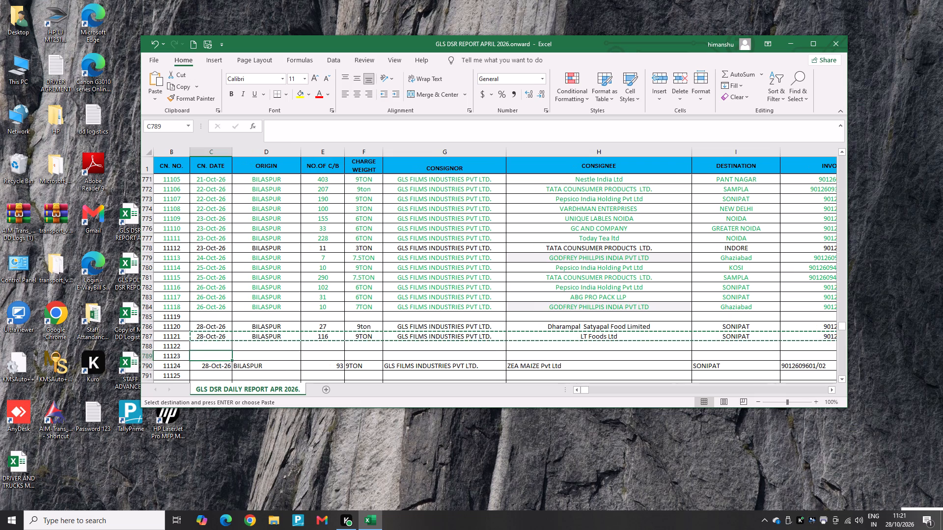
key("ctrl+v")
Enter TITU as the remark for consignment 11120.
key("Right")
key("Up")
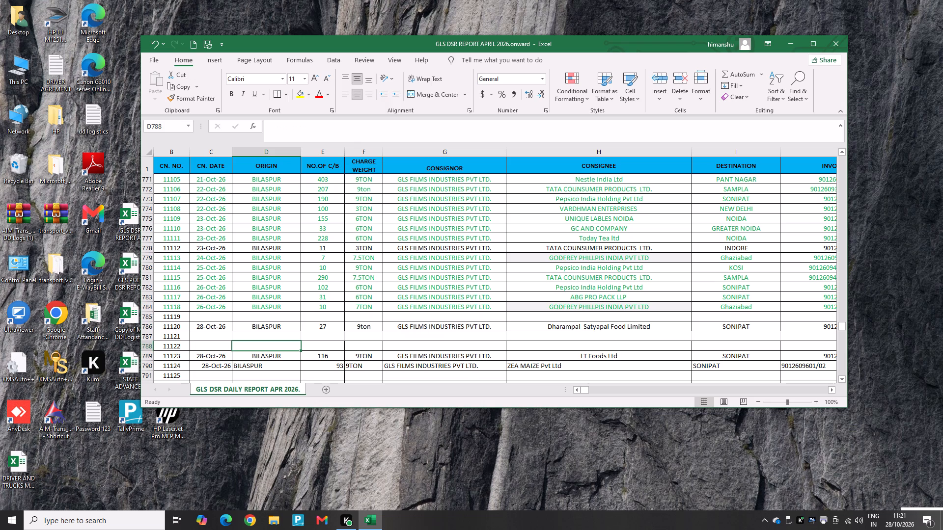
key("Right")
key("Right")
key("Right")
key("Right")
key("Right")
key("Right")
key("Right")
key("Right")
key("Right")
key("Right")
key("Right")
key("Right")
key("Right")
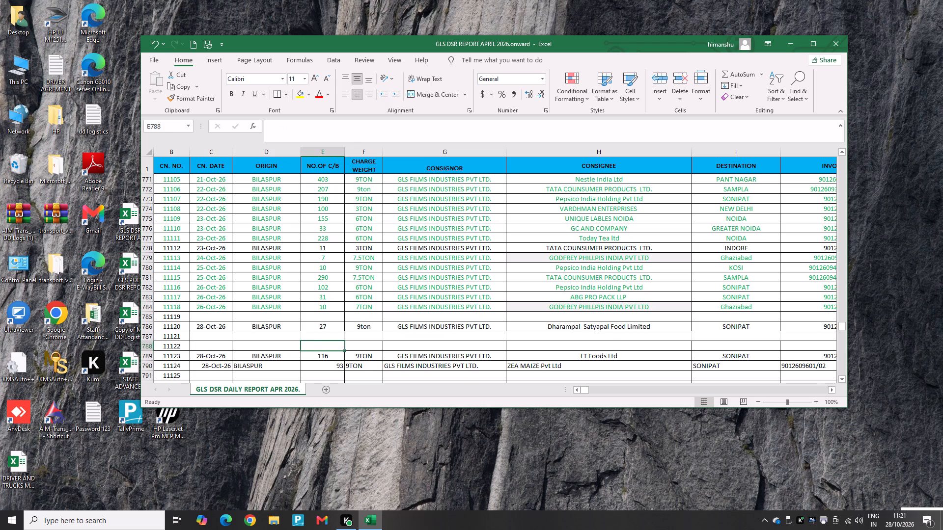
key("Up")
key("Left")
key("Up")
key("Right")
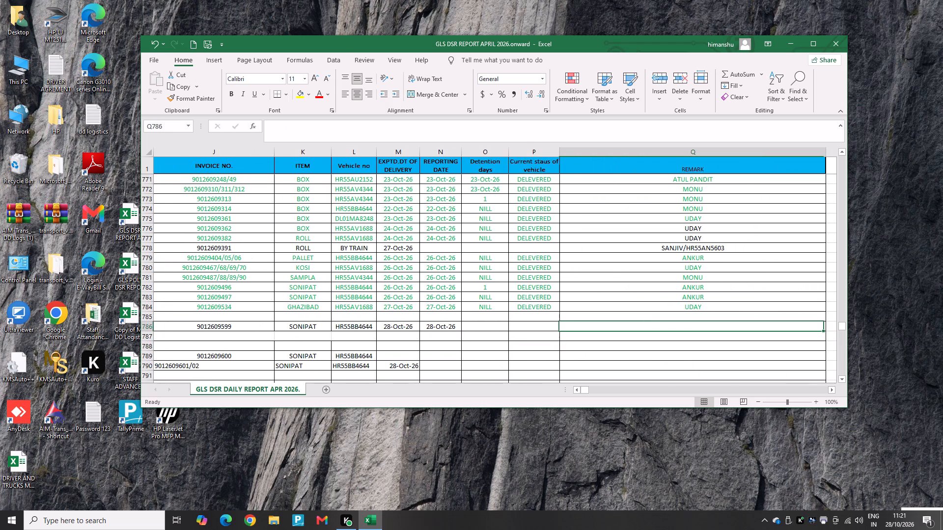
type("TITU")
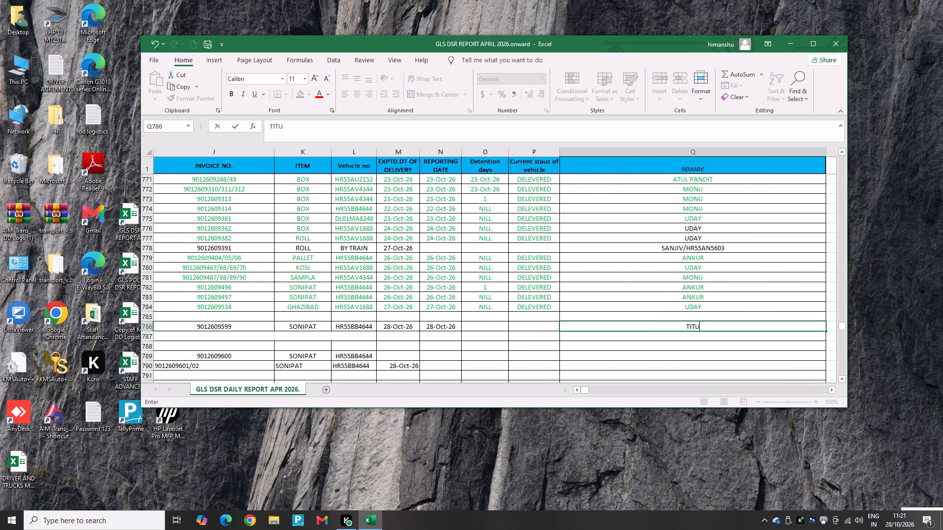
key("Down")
Enter TITU as the remark for consignments 11123 and 11124.
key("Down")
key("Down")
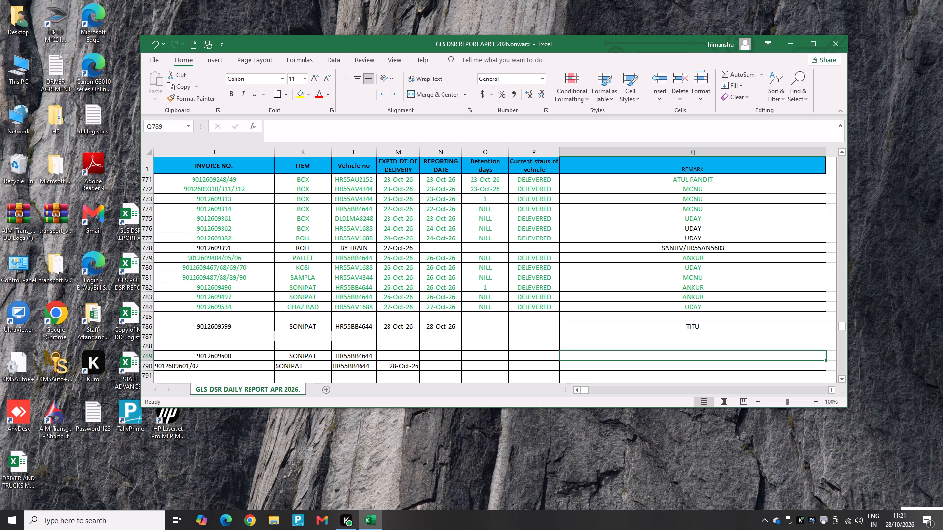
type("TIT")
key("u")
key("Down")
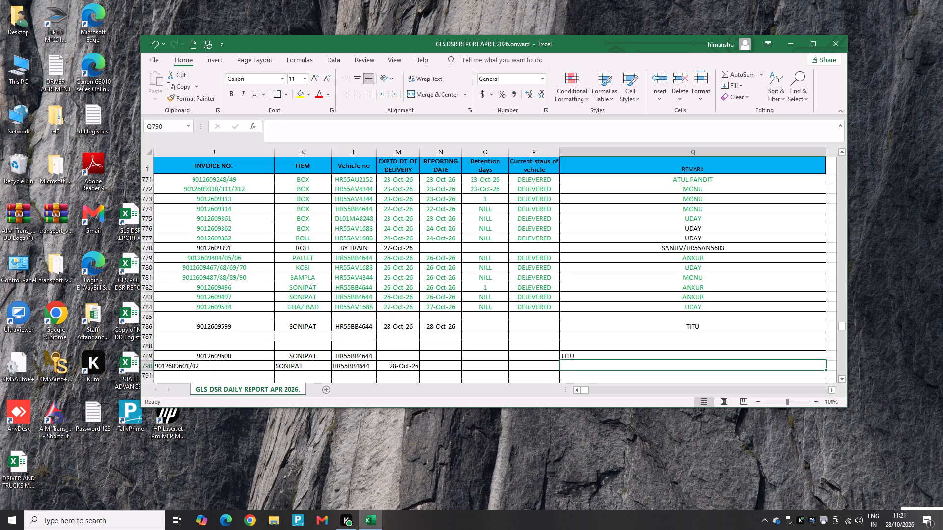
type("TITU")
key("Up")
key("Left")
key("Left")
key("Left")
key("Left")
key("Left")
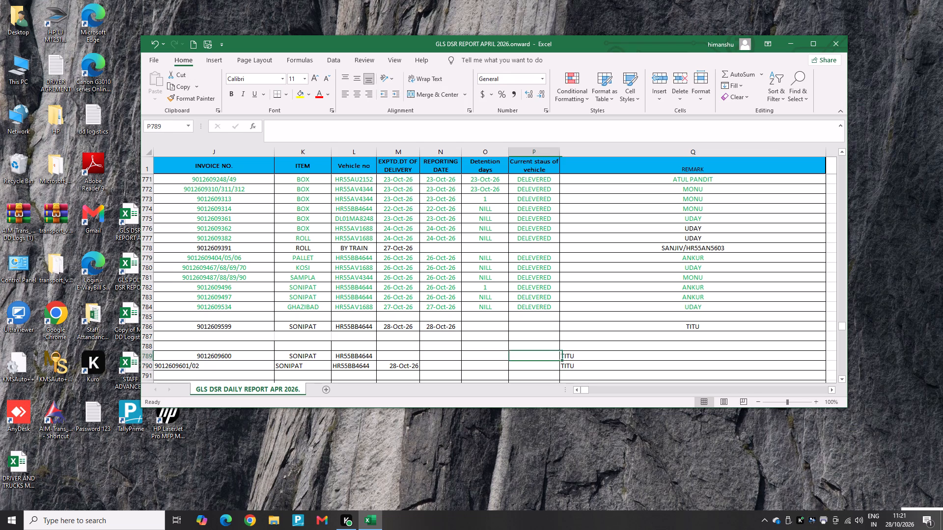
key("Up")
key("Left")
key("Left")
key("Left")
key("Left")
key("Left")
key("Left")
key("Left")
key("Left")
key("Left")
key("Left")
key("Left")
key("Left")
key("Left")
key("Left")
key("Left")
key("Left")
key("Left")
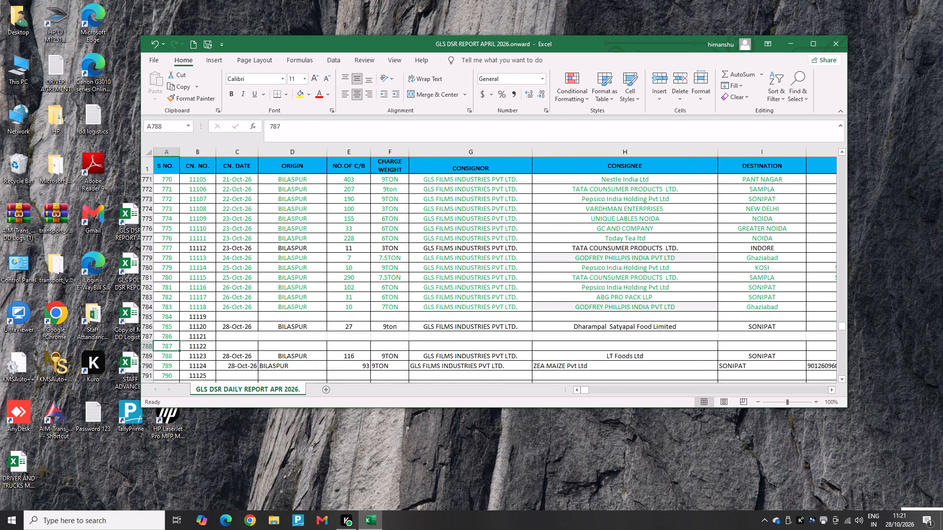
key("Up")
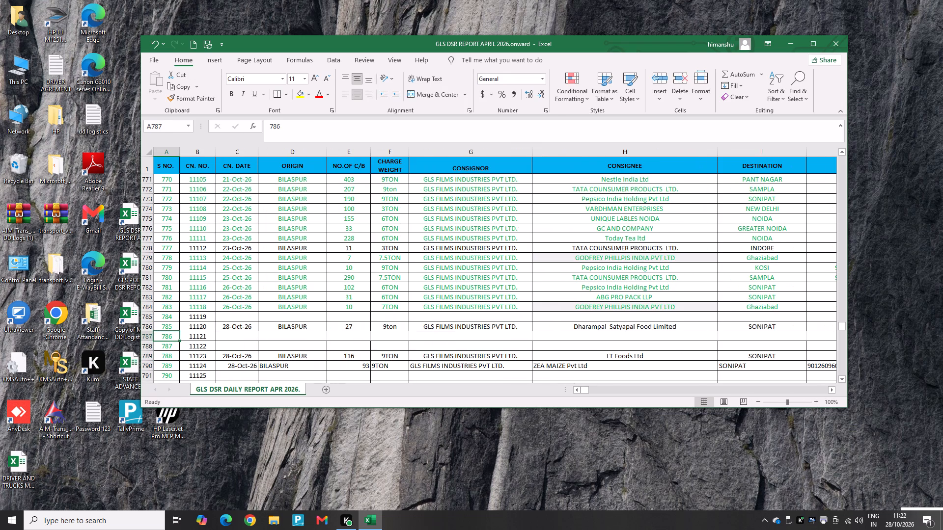
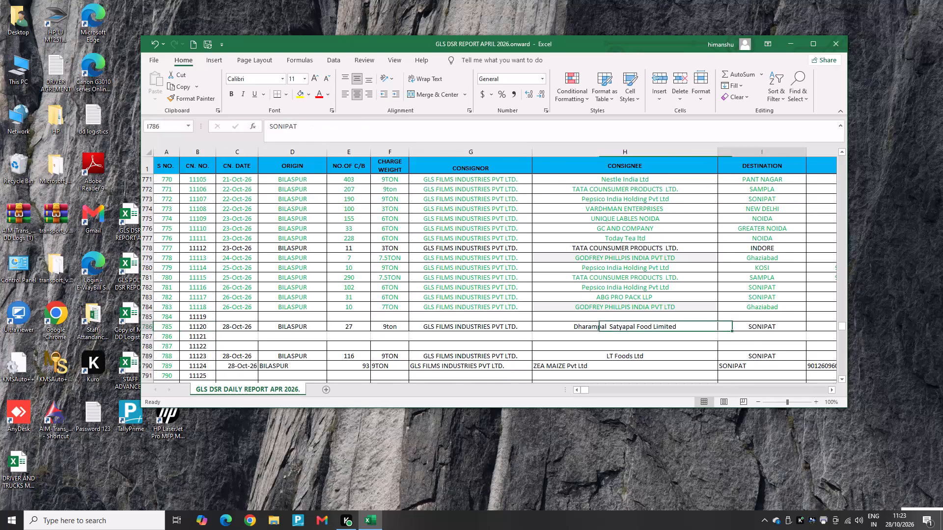
Review the delivery dates, detention days, current status and remark columns for consignment 11120 and the row below it.
key("Right")
key("Right")
key("Right")
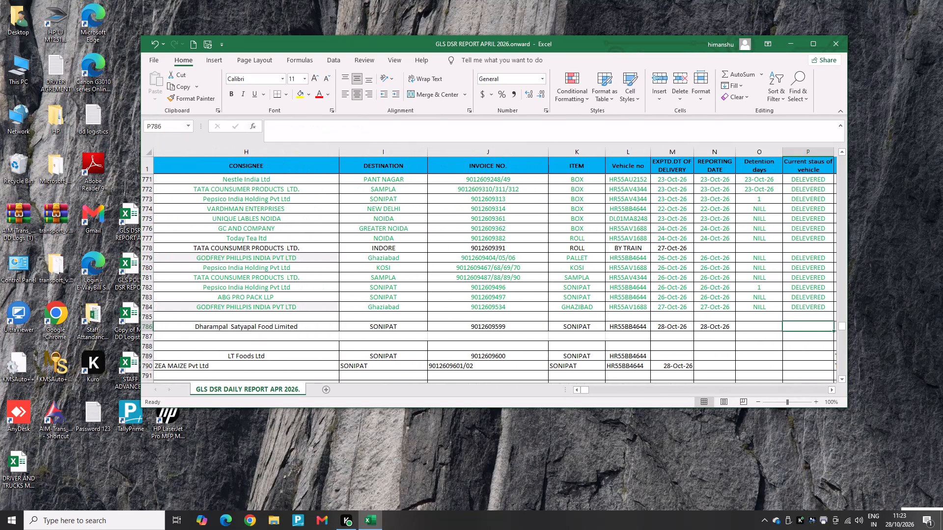
key("Left")
key("Right")
key("Right")
key("Left")
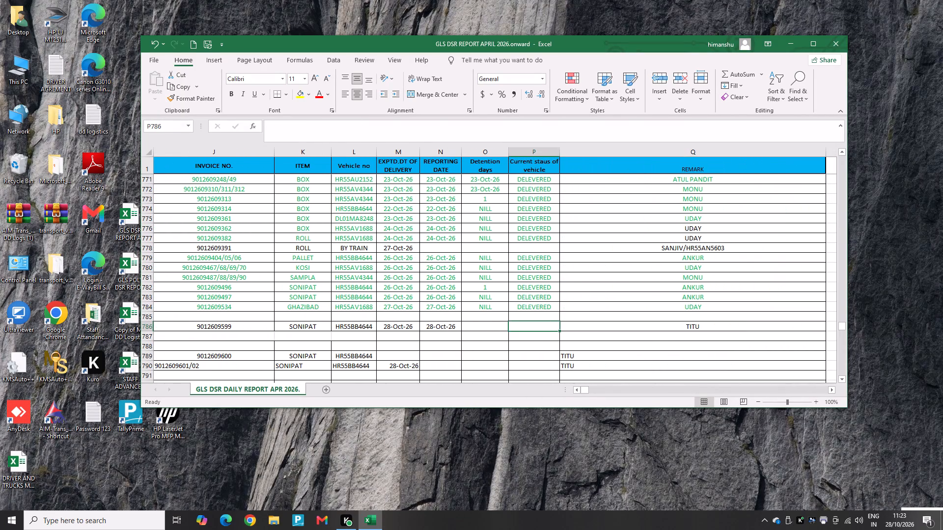
key("Left")
key("Left")
key("Down")
key("Right")
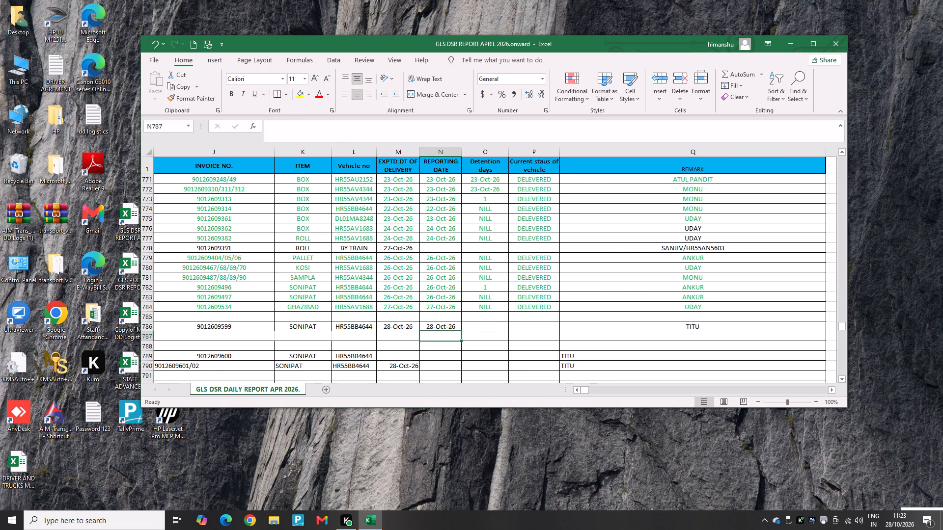
key("Up")
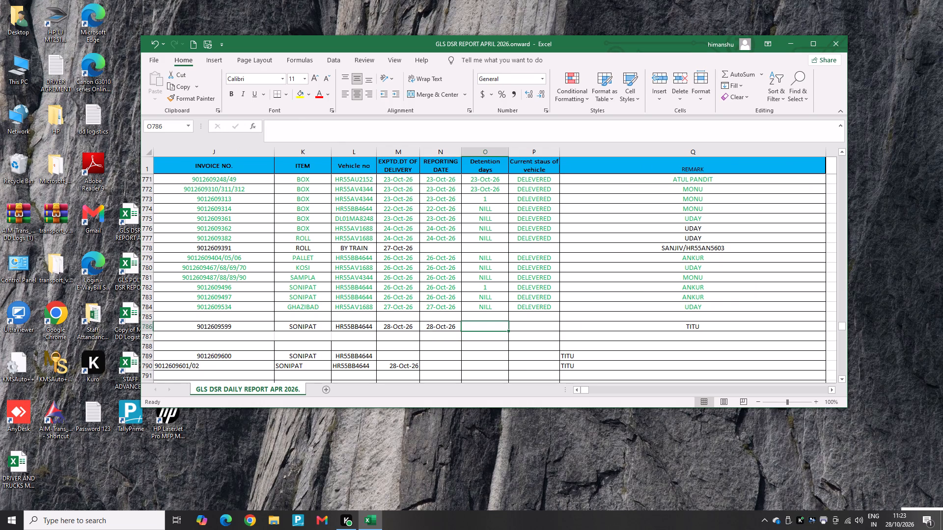
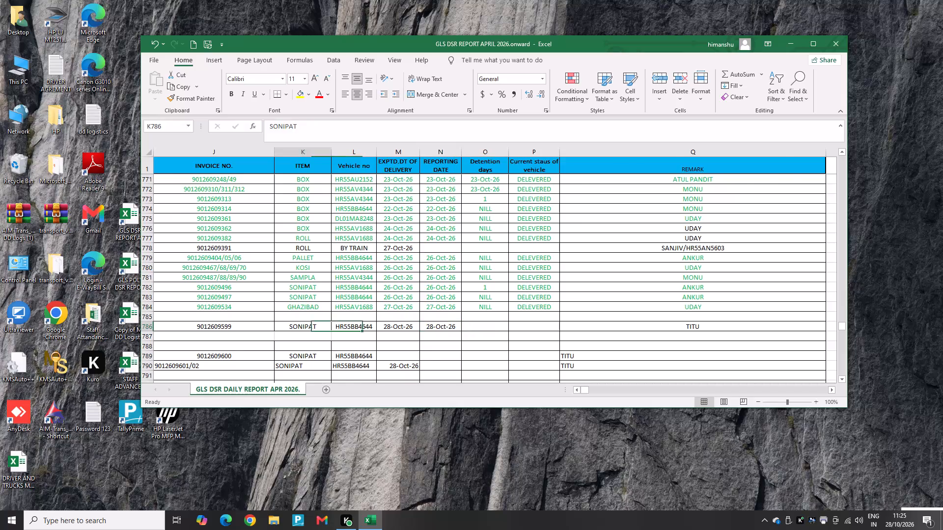
Select the empty CN. DATE cell in the row of consignment 11122.
key("Right")
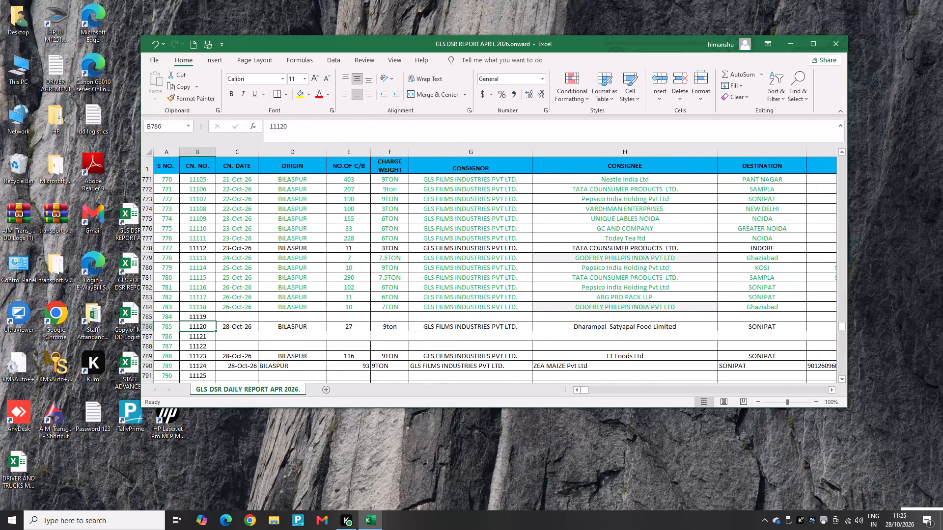
key("Down")
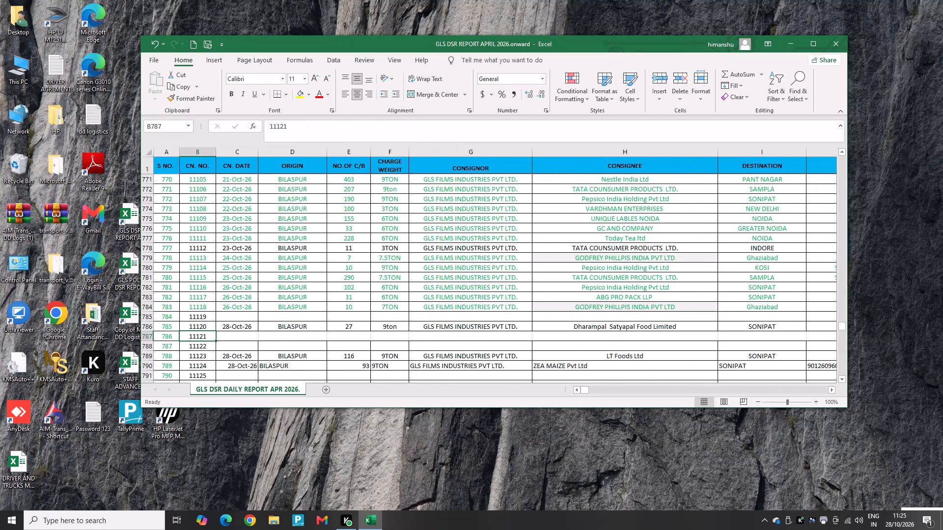
key("Down")
key("Right")
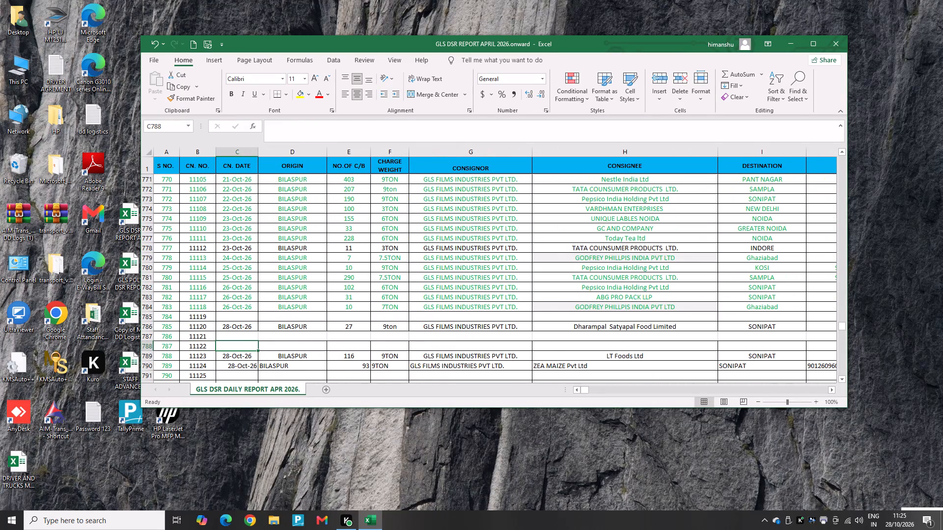
For consignment 11122, enter date 27-Oct-26, origin BILASPUR, 90 for NO.OF C/B and charge weight 6TON.
type("27-")
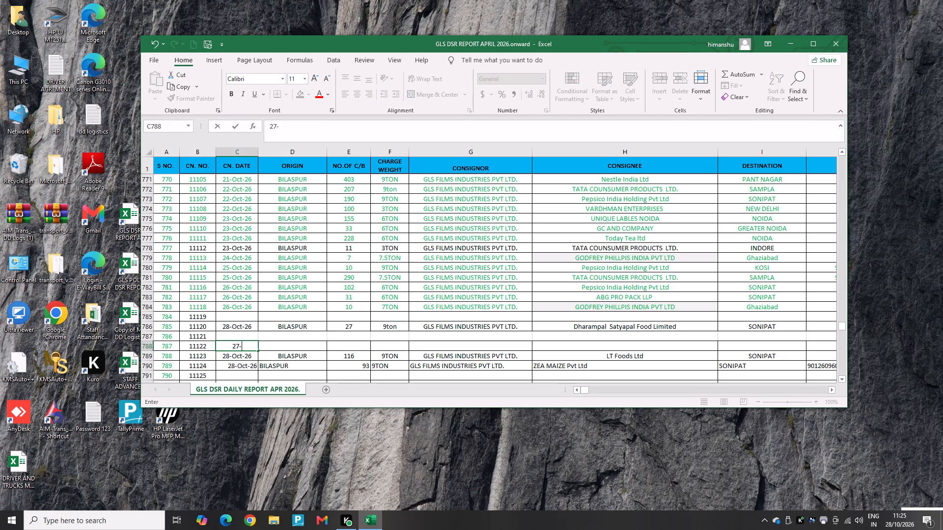
type("OCT")
type("-26")
key("Right")
type("BILA")
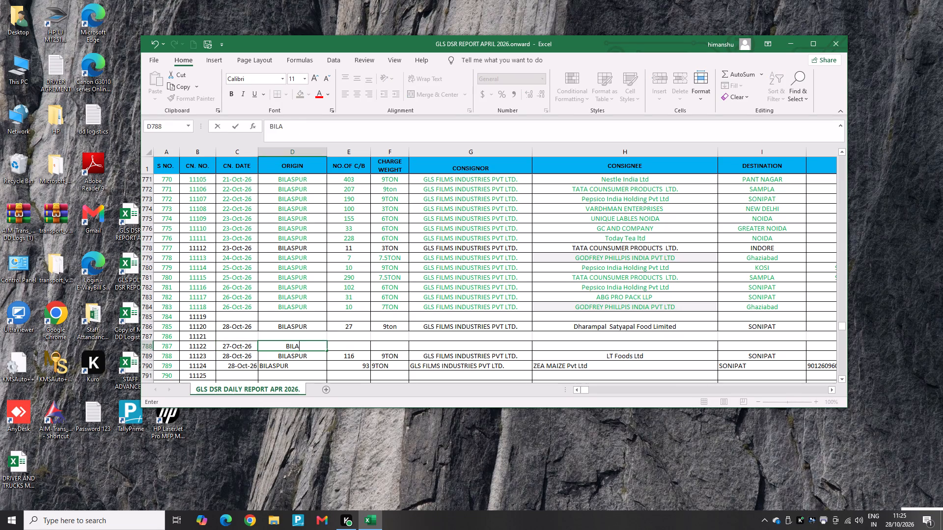
key("d")
key("BackSpace")
key("s")
key("Right")
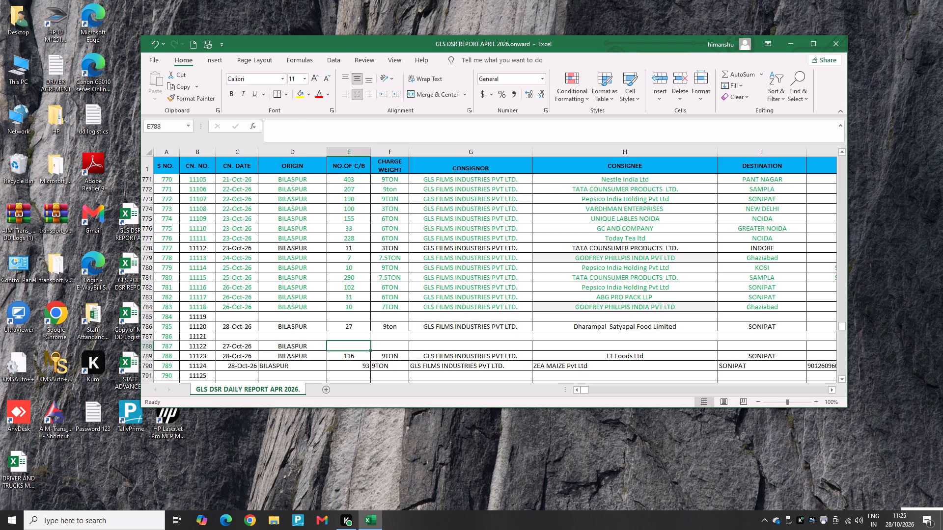
type("90")
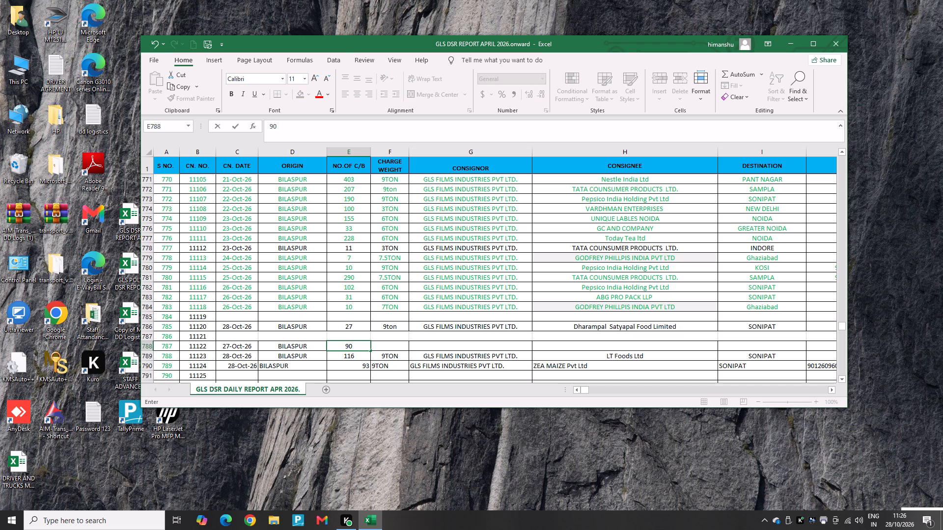
key("Right")
type("6TON")
key("Right")
Fill in consignor GLS FILMS INDUSTRIES PVT LTD., consignee TATA COUNSUMER PRODUCTS LTD. and destination SAMPLA for consignment 11122.
type("GL")
key("Right")
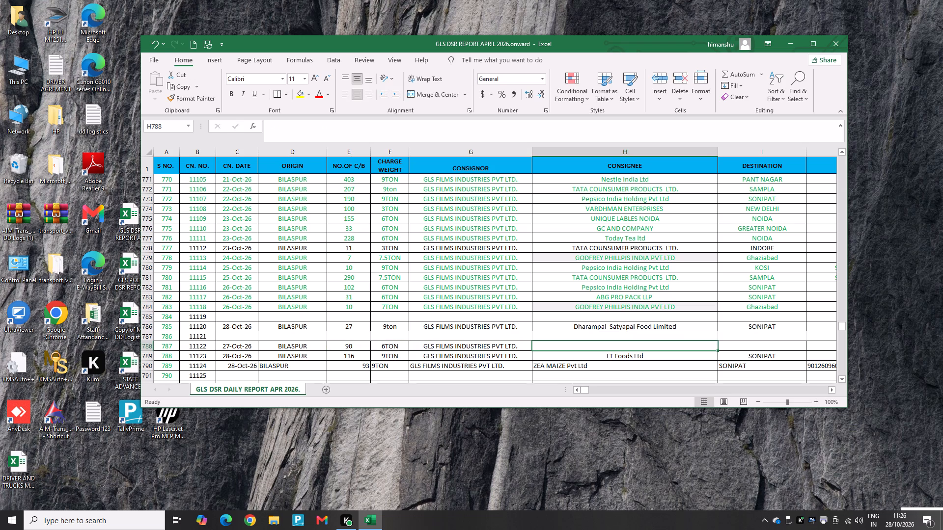
type("TATA")
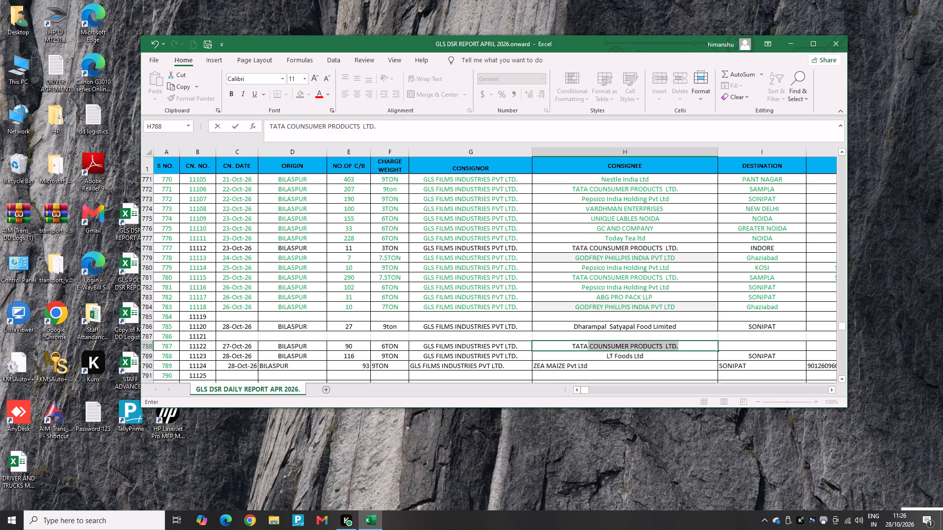
key("Right")
type("SAMP")
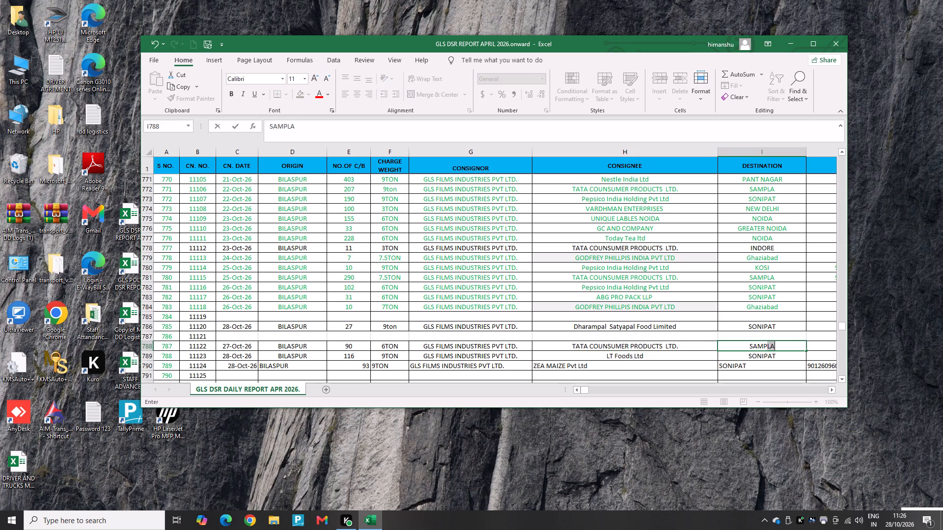
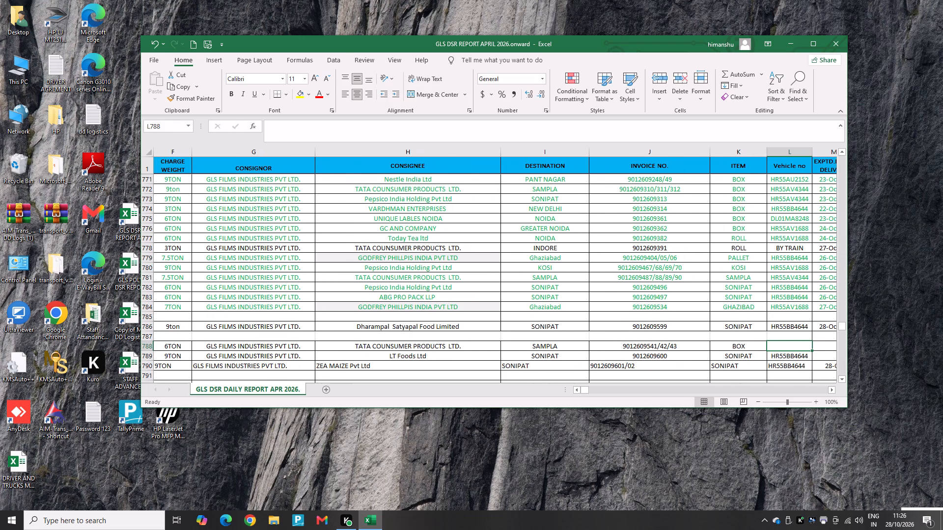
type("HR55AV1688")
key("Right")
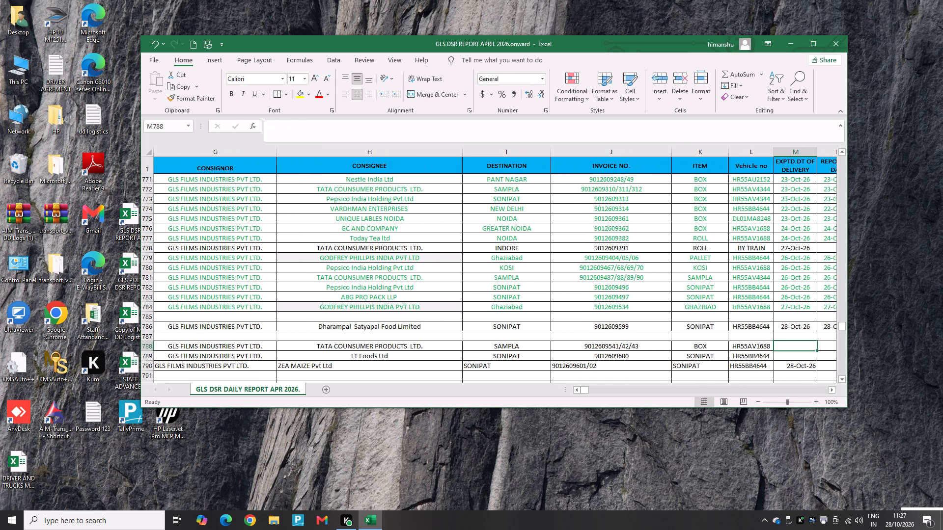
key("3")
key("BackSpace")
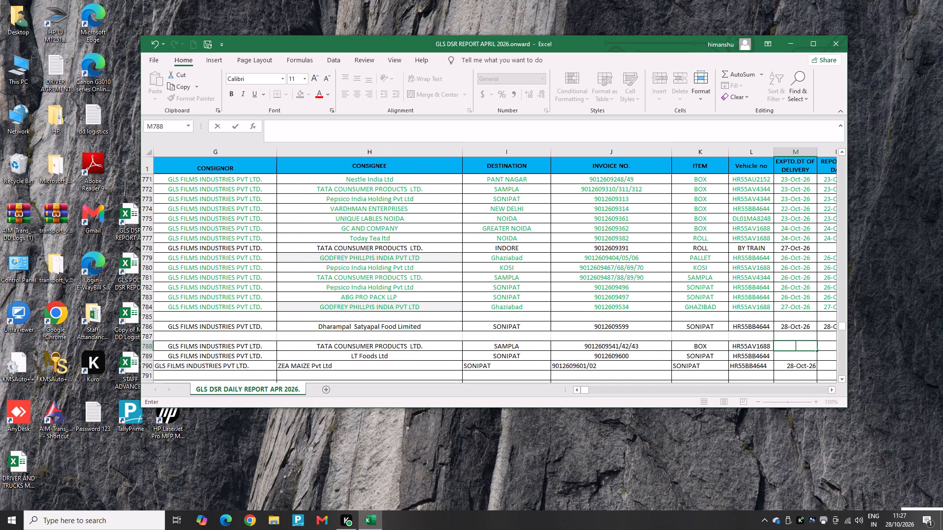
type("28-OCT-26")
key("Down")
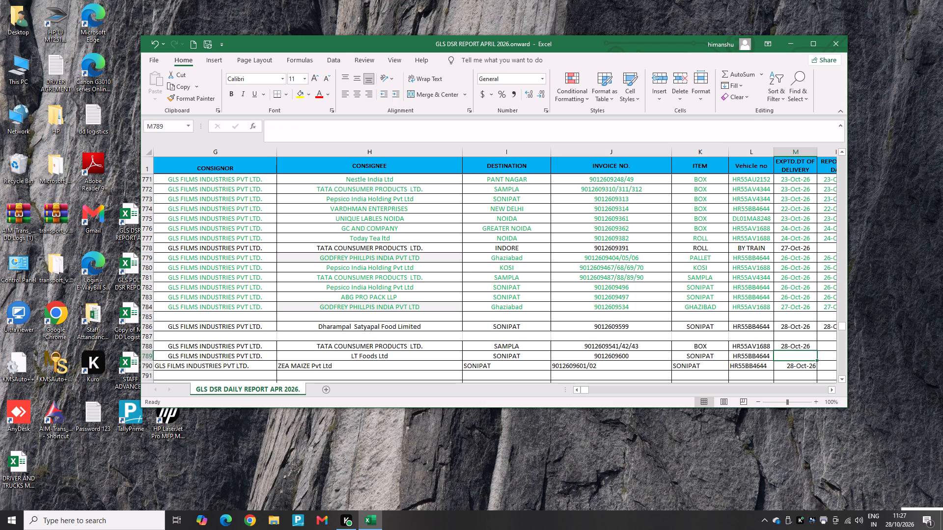
Change the item to PALLET for the Pepsico India Holding consignment to KOSI in row 780.
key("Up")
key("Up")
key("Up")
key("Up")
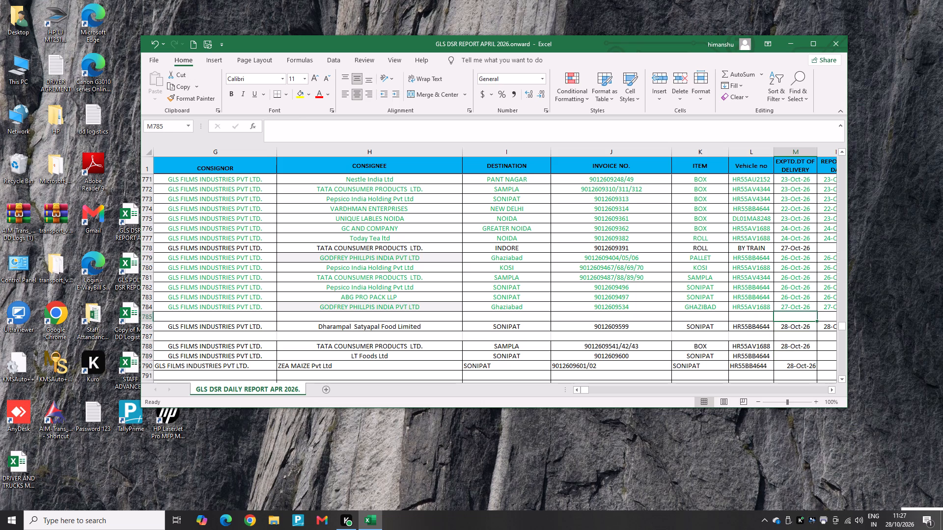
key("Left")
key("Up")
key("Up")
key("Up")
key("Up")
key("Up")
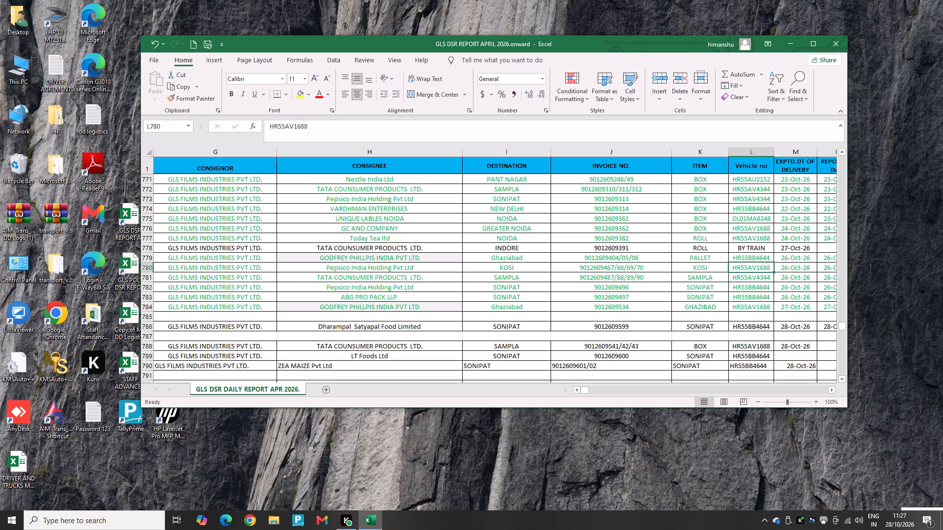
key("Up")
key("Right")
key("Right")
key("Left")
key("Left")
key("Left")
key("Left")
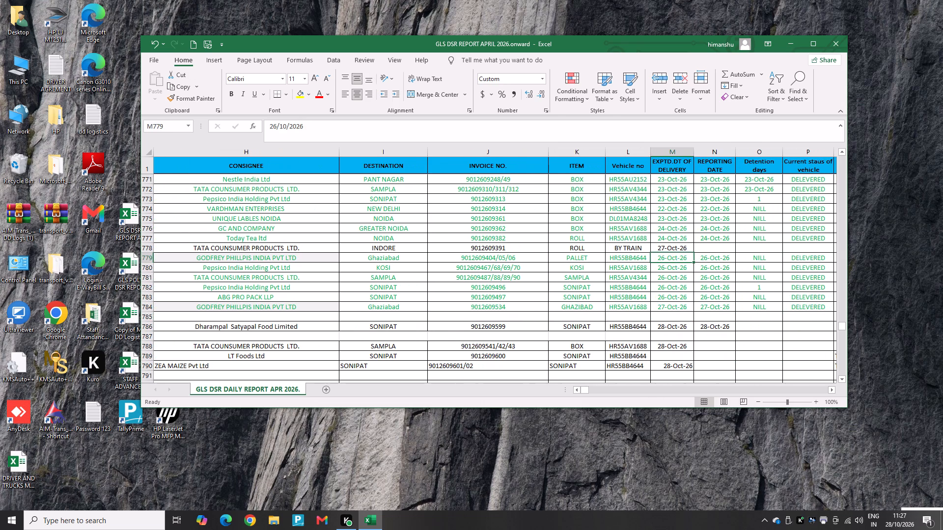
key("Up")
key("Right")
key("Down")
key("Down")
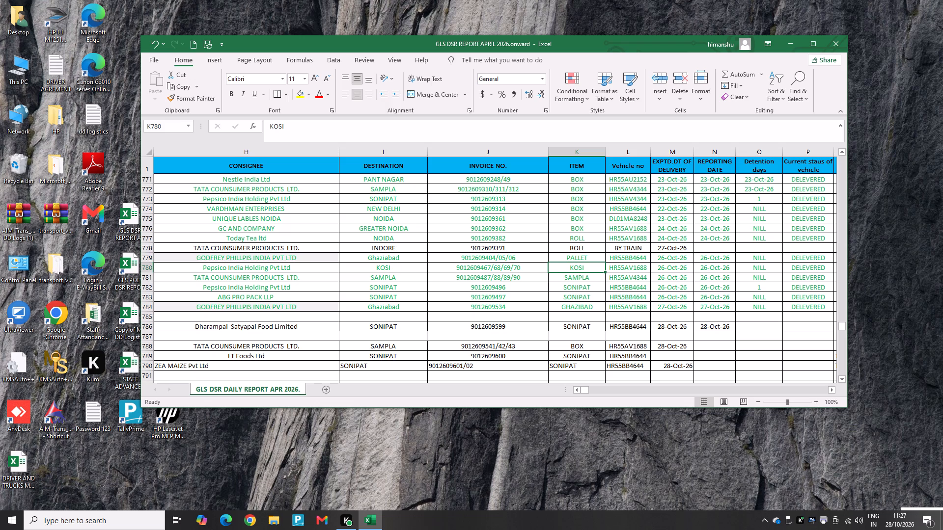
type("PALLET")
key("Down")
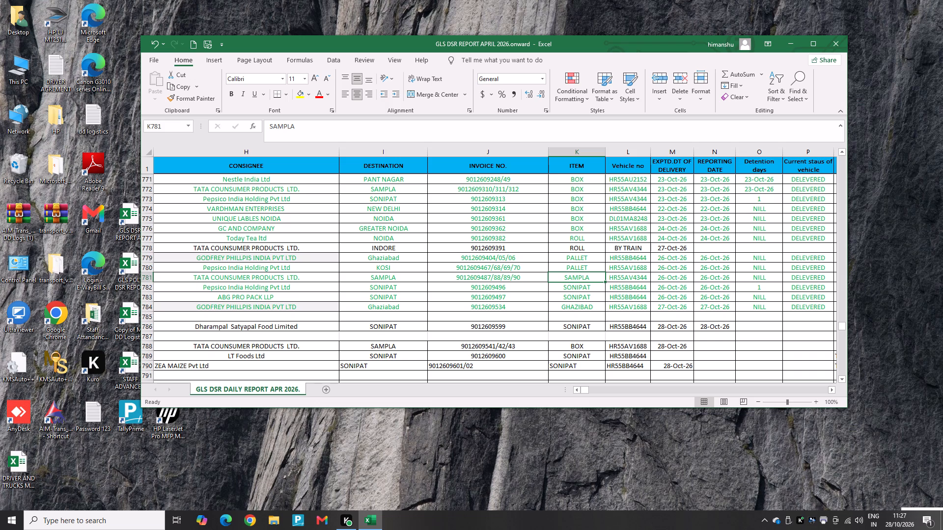
Change the item to BOX for the SAMPLA and two SONIPAT consignments in rows 781 to 783.
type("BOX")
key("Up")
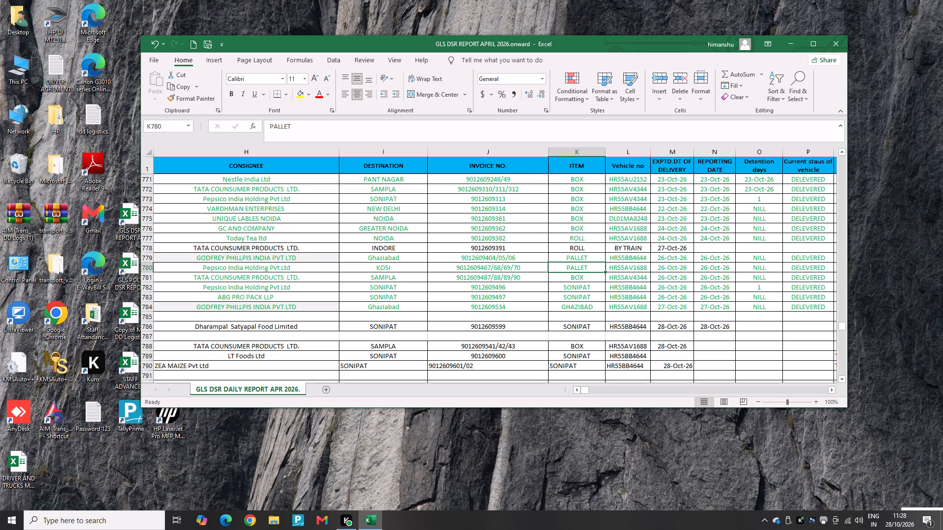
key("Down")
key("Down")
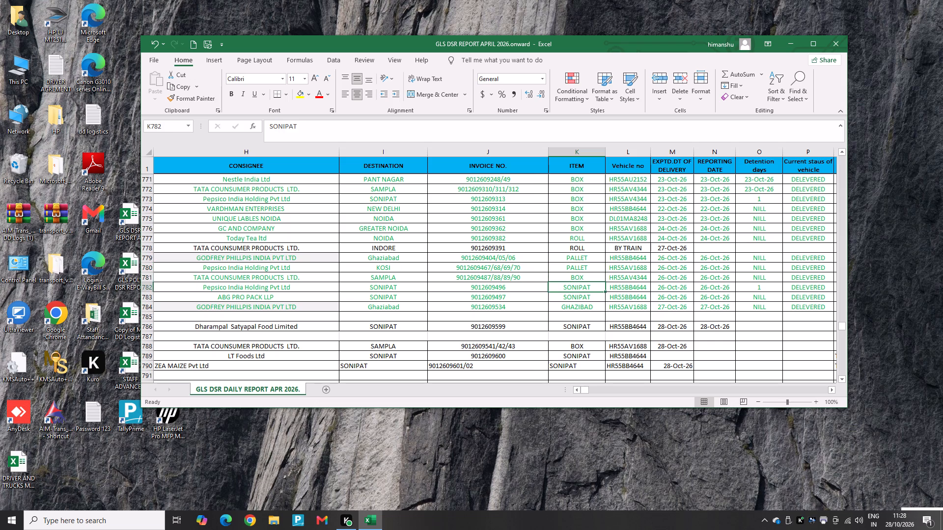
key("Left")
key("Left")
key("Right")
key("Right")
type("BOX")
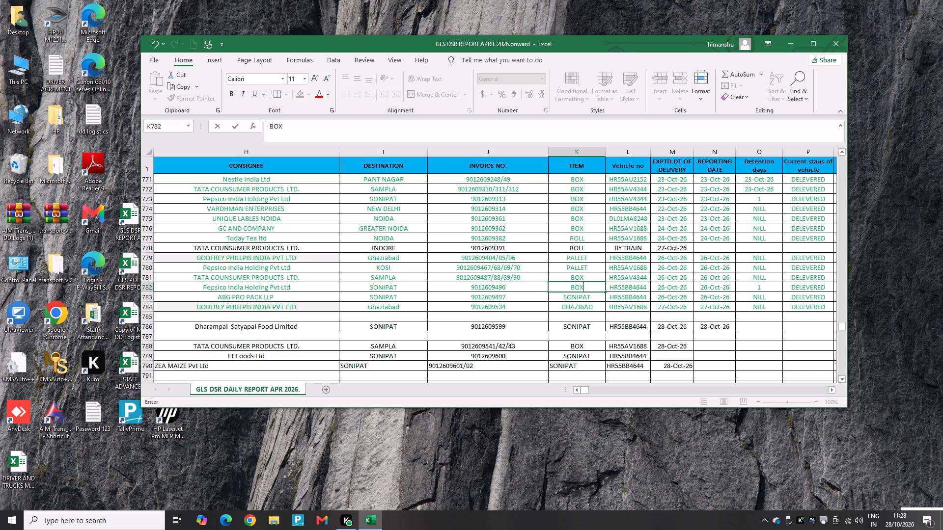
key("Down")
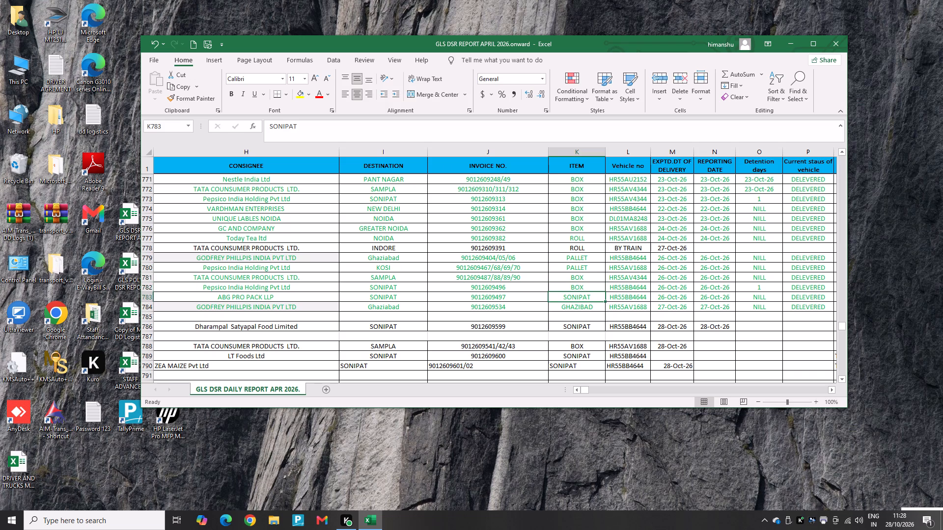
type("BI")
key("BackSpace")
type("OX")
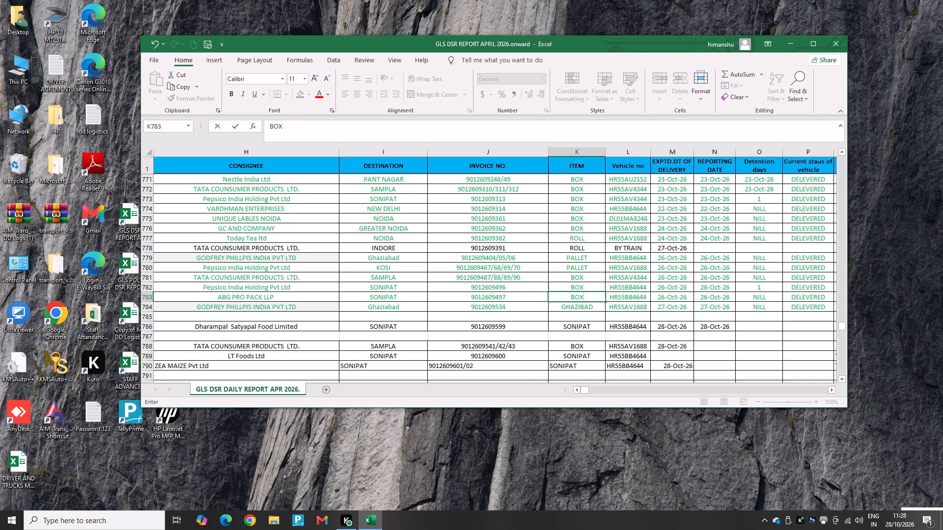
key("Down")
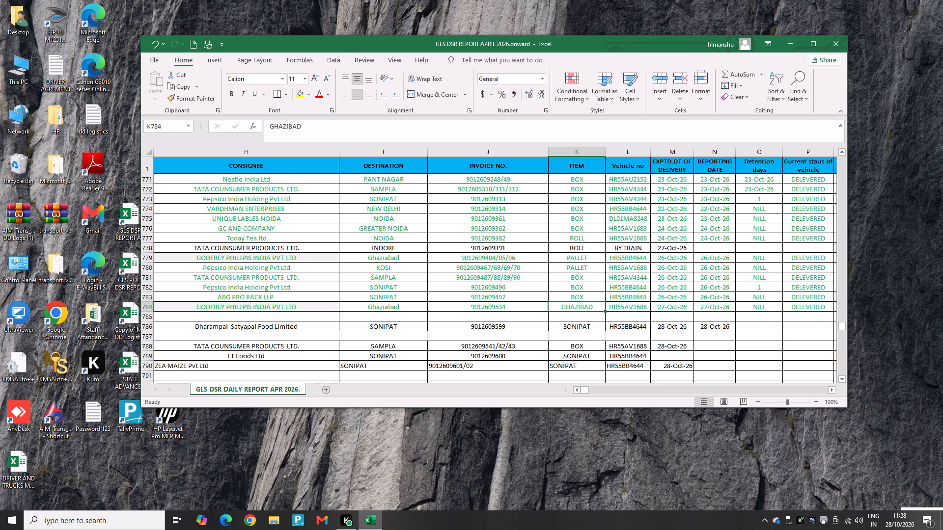
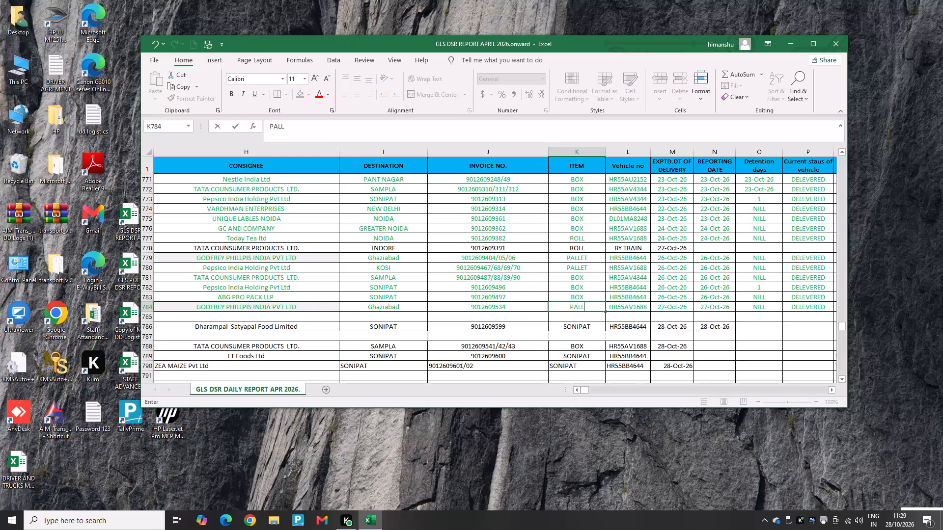
Change the item to PALLET for the GODFREY PHILLPIS consignment to Ghaziabad in row 784.
key("Down")
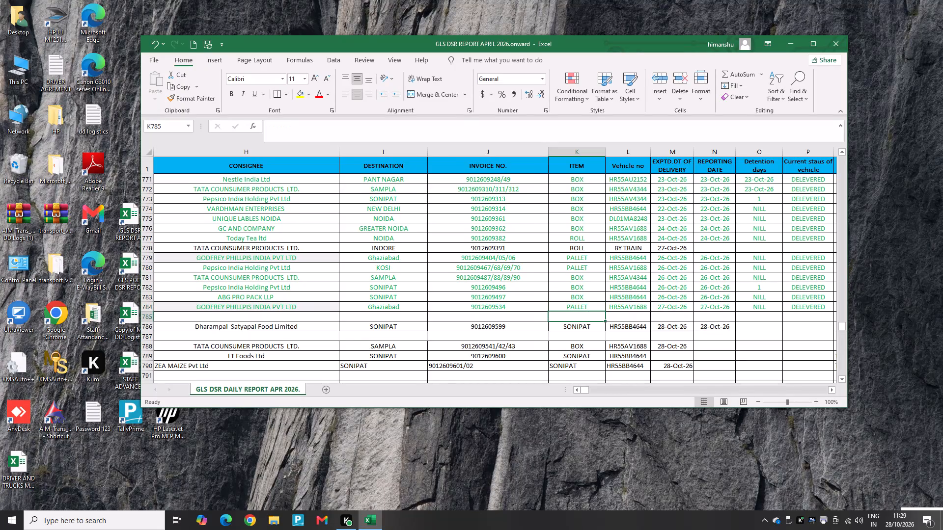
Enter consignment date 28-OCT-26 and origin BILASPUR for consignment 11121 in row 787.
key("Down")
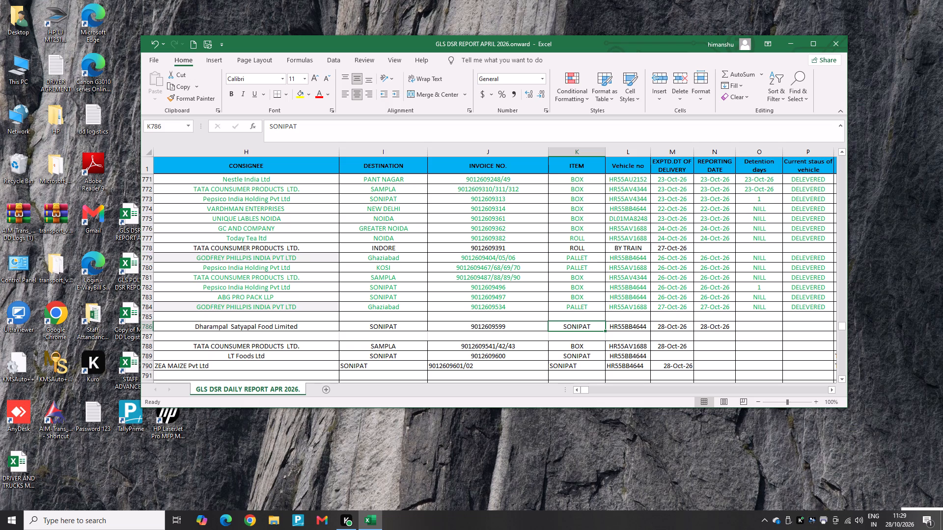
key("Left")
key("Left")
key("Left")
key("Left")
key("Left")
key("Left")
key("Left")
key("Left")
key("Left")
key("Left")
key("Left")
key("Left")
key("Left")
key("Left")
key("Left")
key("Left")
key("Left")
key("Left")
key("Left")
key("Left")
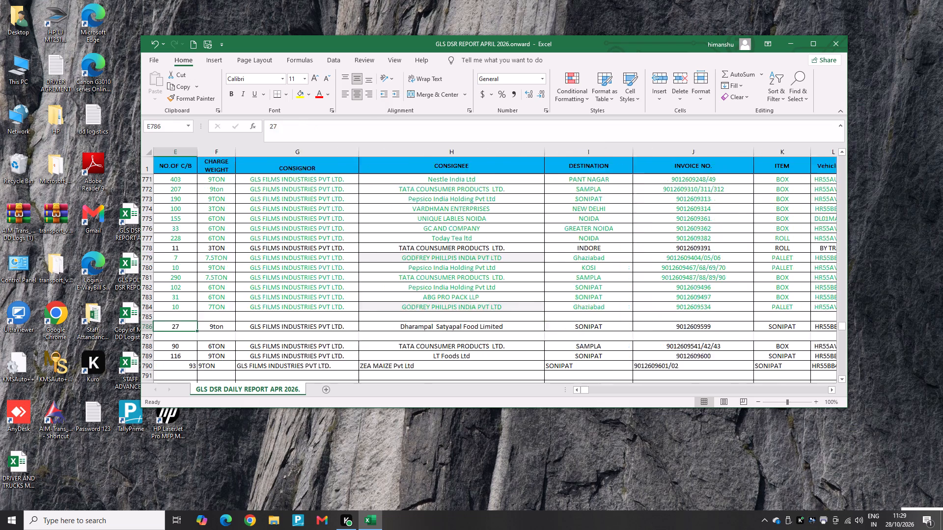
key("Right")
key("Down")
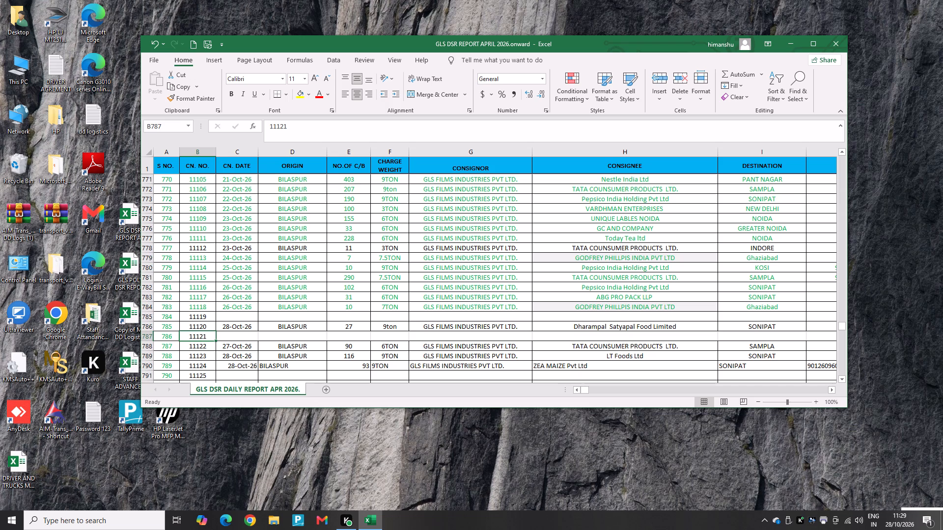
key("Right")
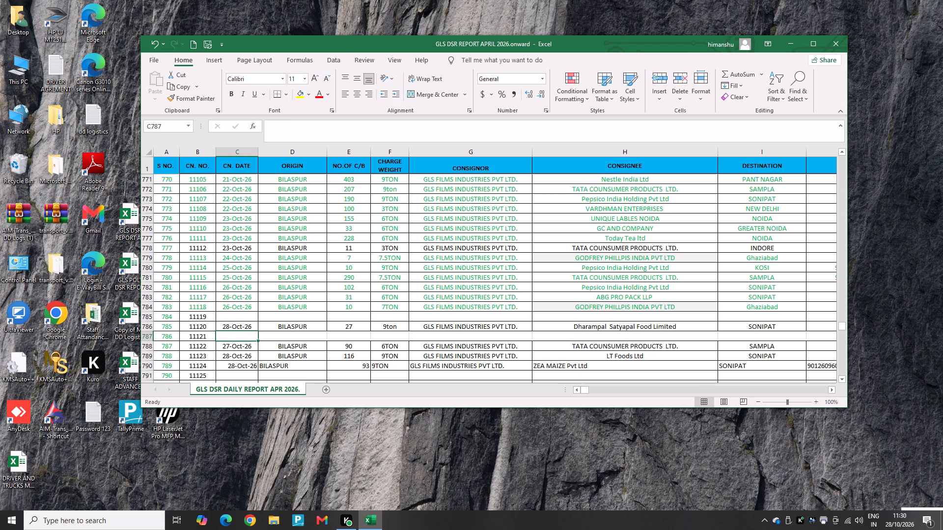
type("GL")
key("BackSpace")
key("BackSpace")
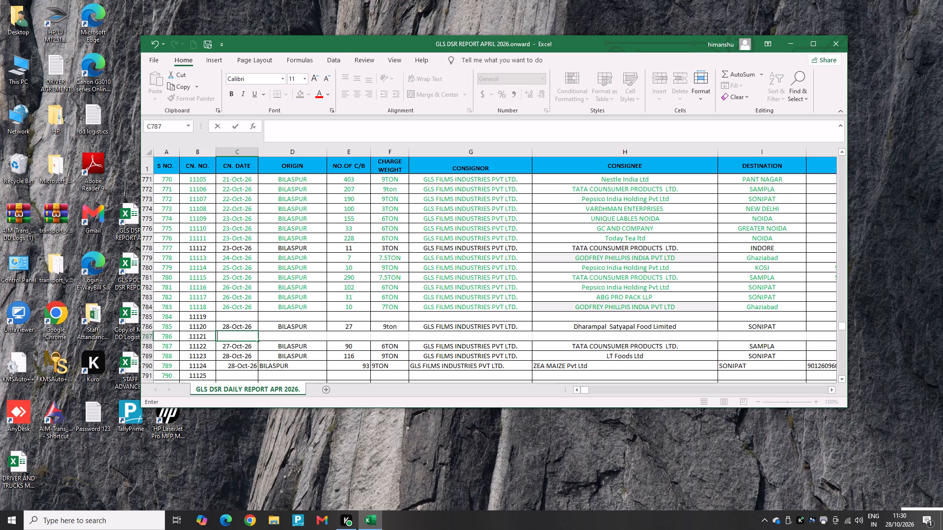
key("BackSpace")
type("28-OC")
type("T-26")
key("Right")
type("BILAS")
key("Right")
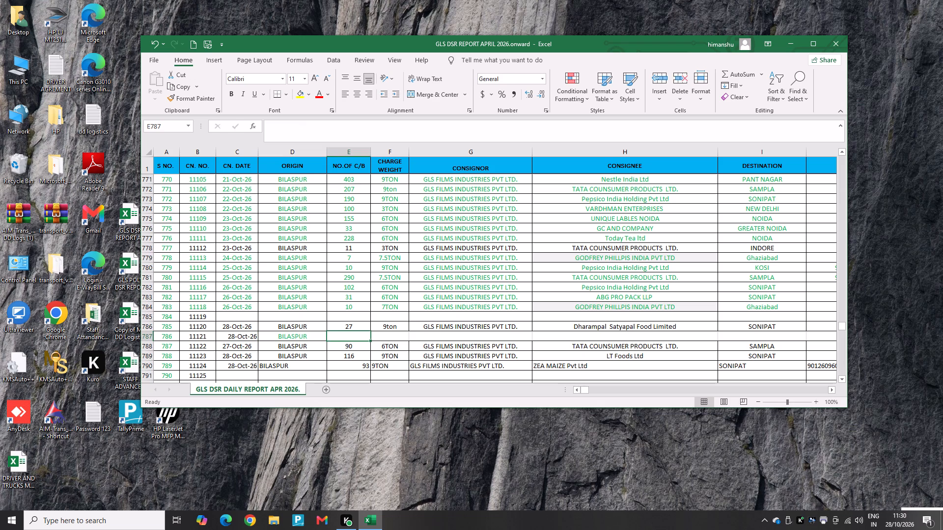
Enter 9 as the number of C/B, charge weight 7.5TON and consignor GLS FILMS INDUSTRIES PVT LTD. for consignment 11121.
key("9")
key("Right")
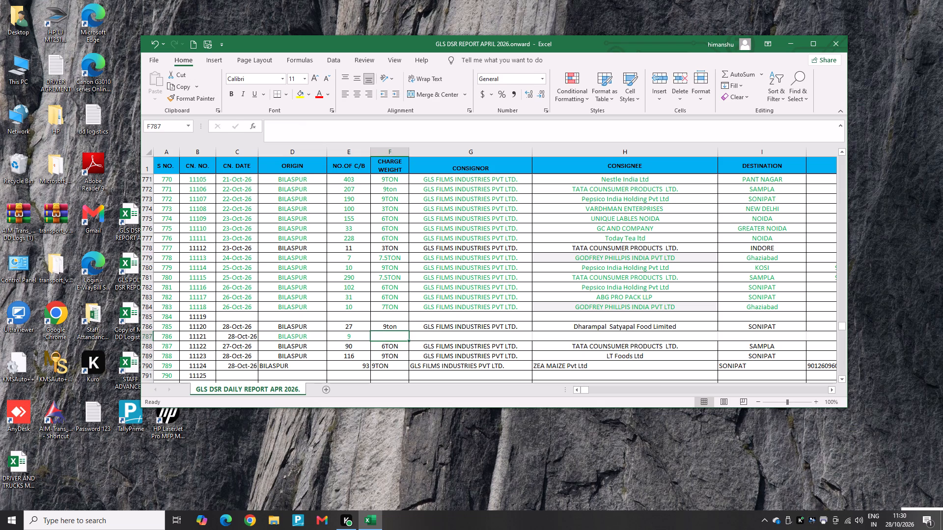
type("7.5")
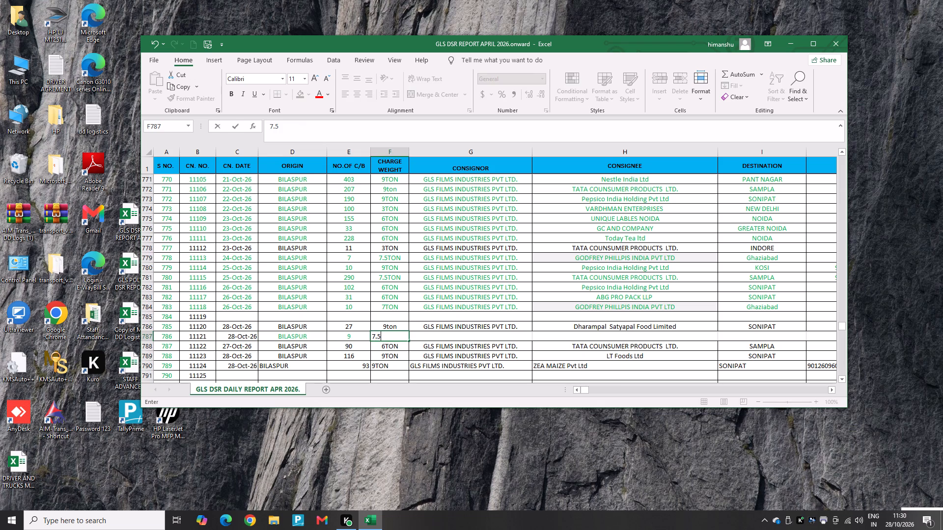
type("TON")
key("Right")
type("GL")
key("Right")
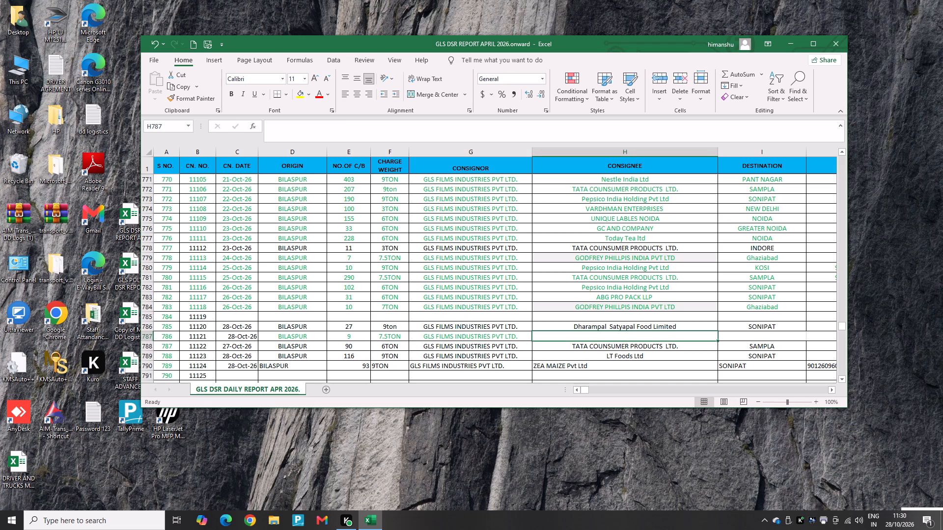
Fill in consignee GODFREY PHILLPIS INDIA PVT LTD for consignment 11121 by copying it from row 784.
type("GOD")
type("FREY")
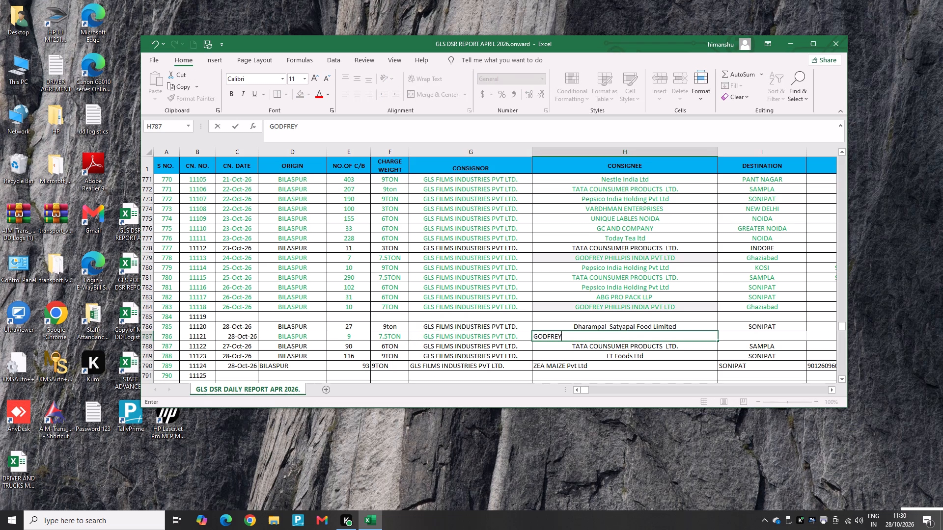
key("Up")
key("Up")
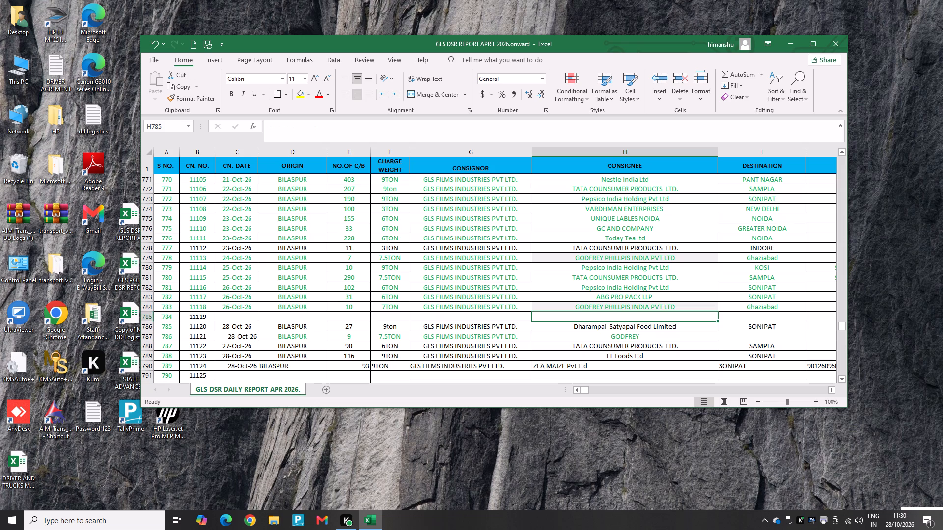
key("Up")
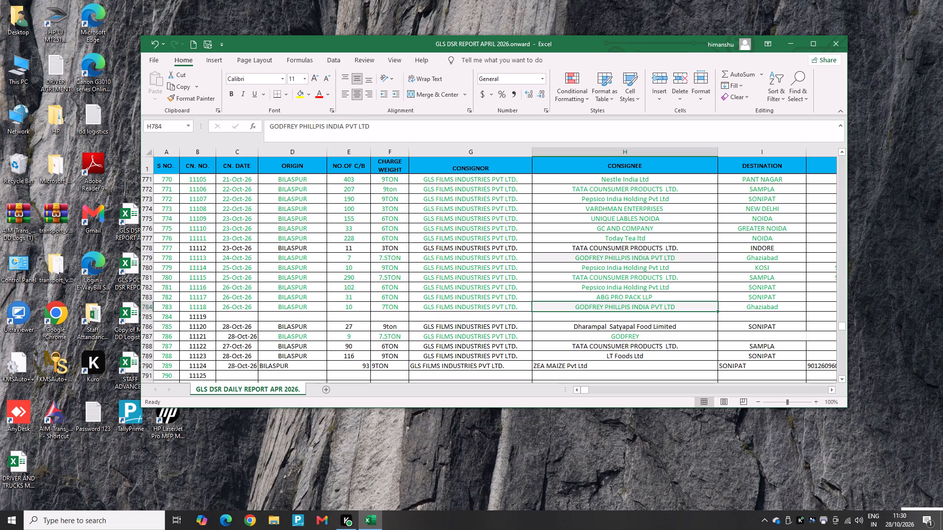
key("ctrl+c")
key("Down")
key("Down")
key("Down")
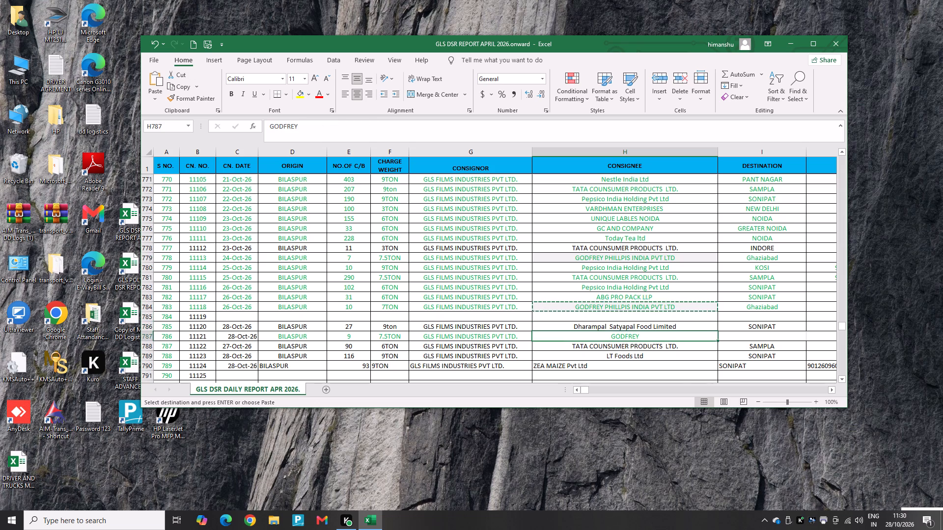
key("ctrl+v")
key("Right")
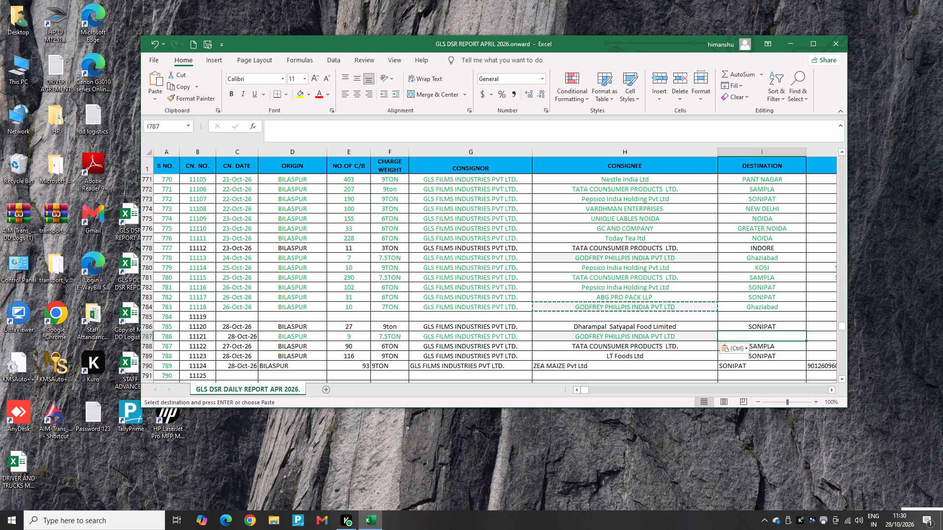
Enter Ghaziabad as the destination of consignment 11121 in row 787.
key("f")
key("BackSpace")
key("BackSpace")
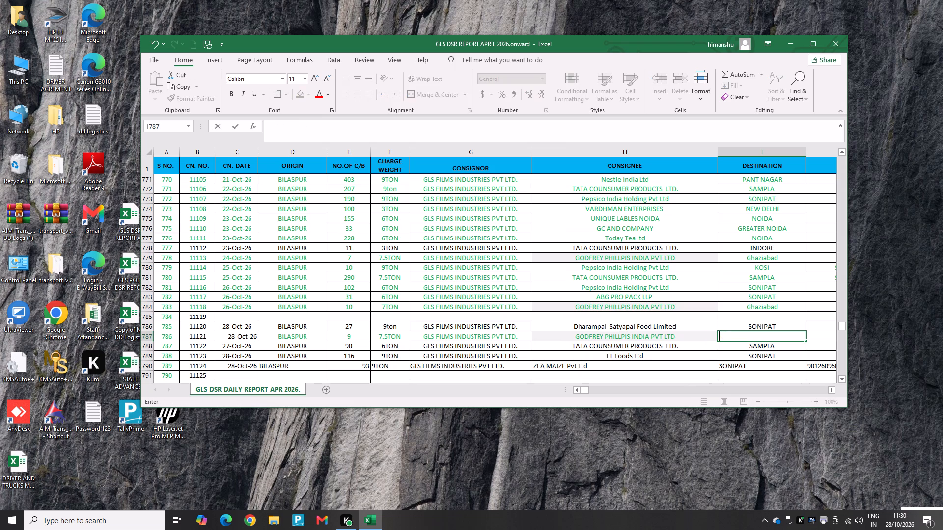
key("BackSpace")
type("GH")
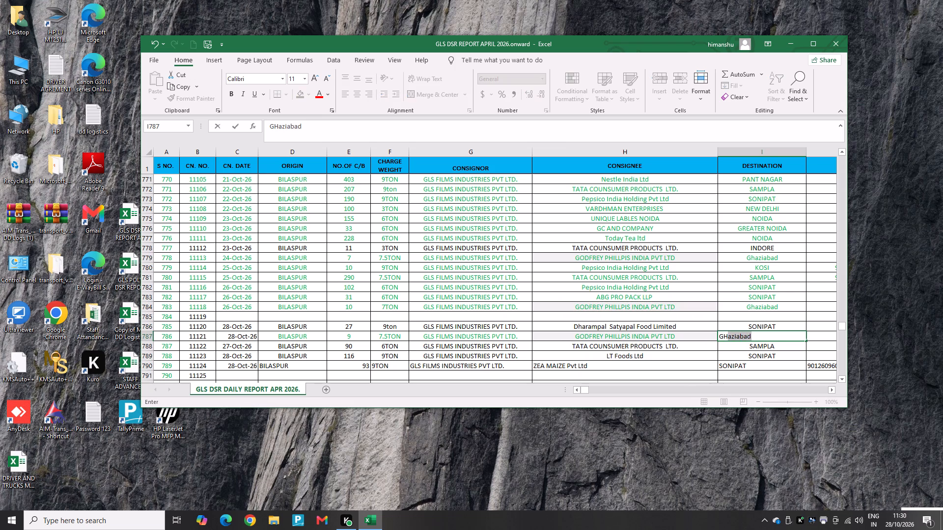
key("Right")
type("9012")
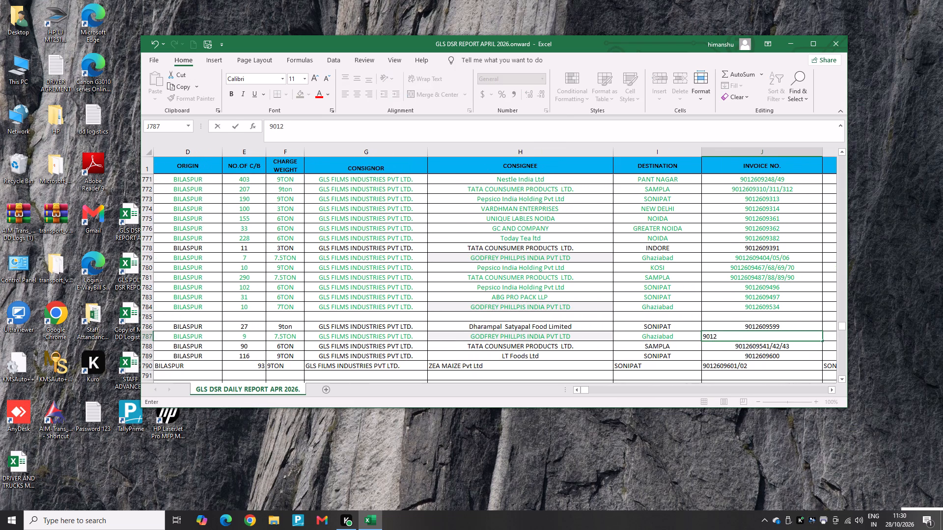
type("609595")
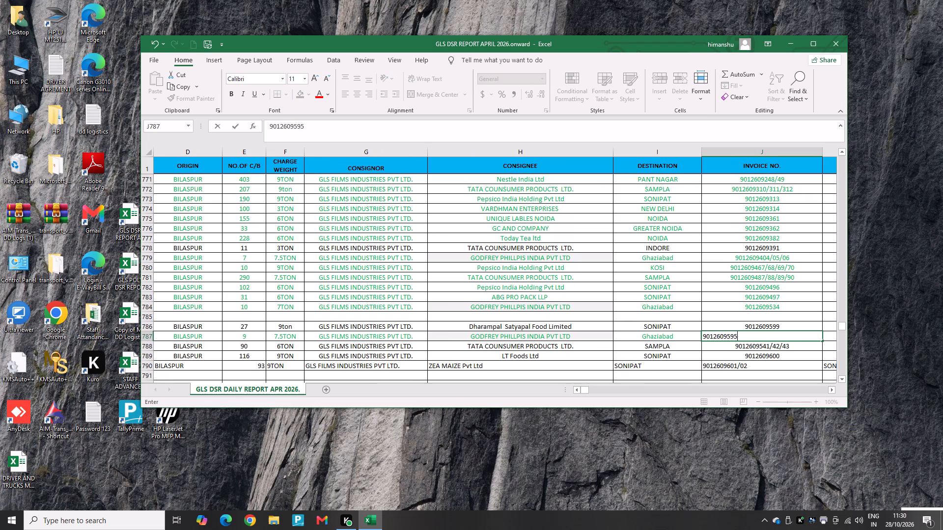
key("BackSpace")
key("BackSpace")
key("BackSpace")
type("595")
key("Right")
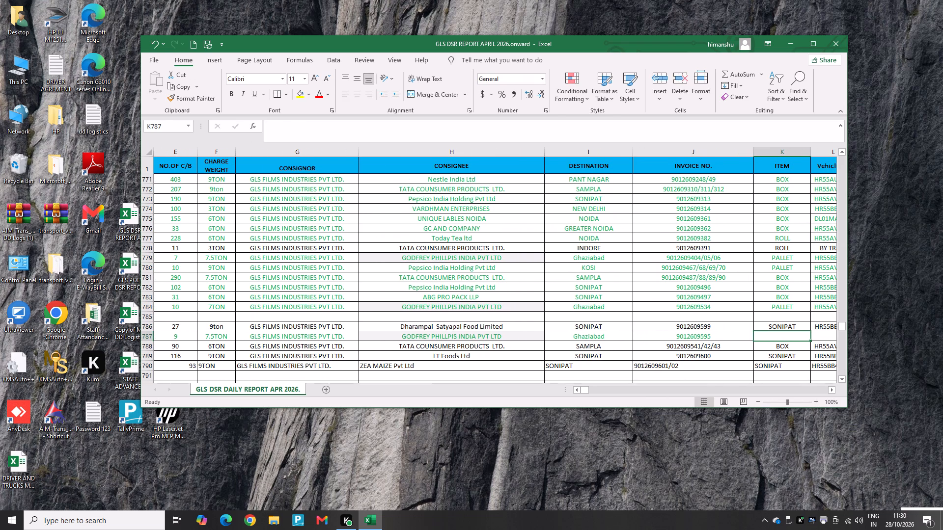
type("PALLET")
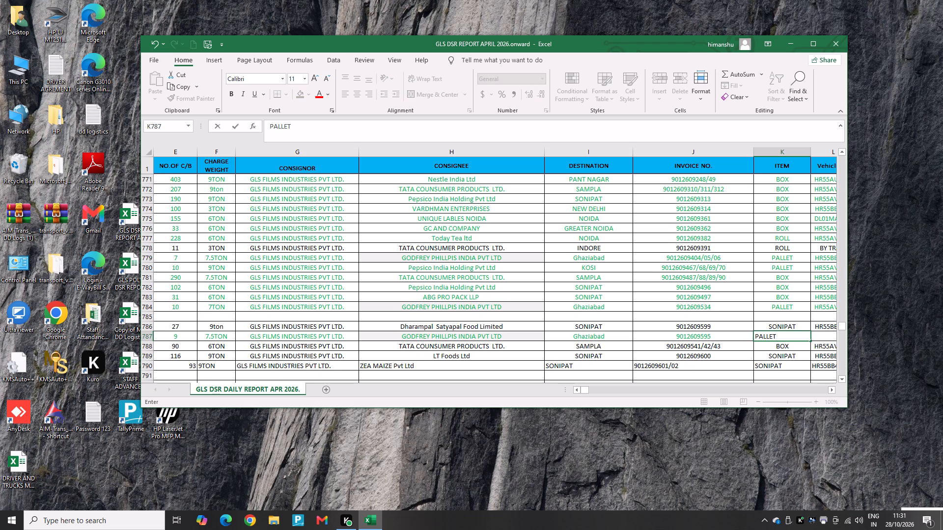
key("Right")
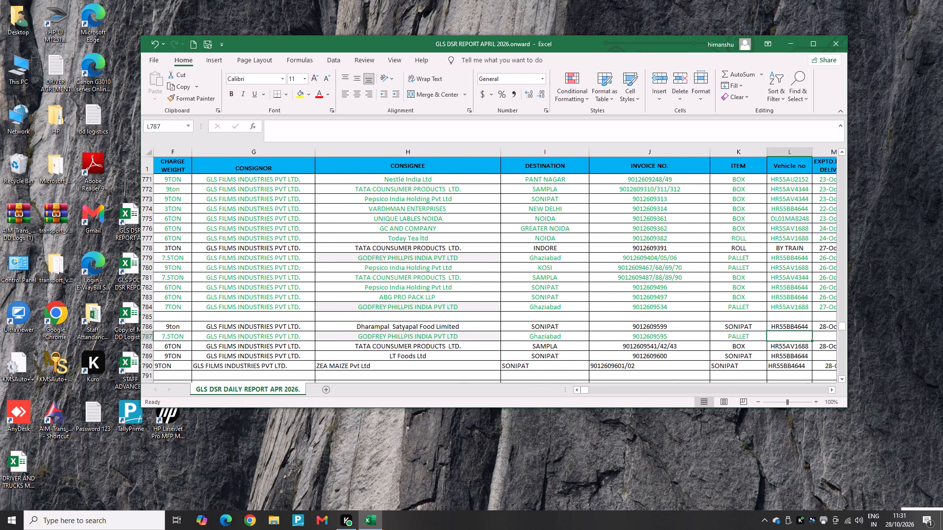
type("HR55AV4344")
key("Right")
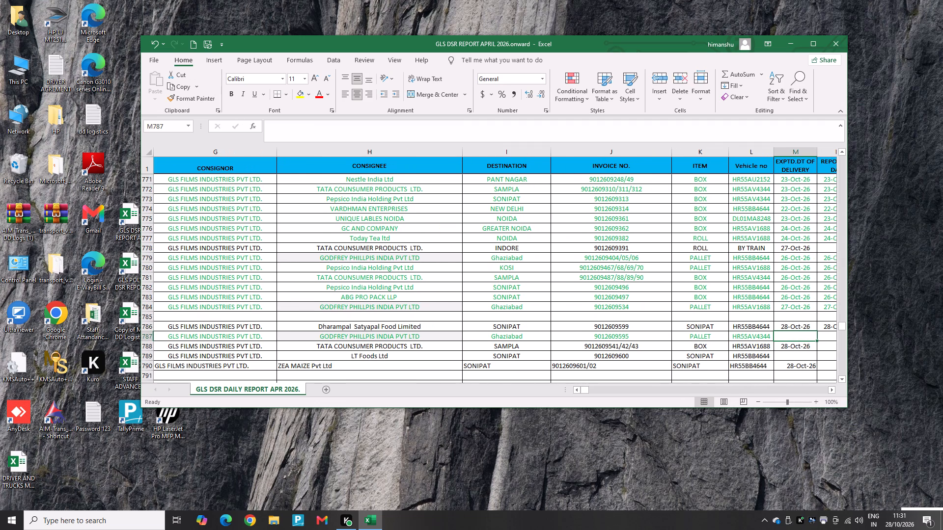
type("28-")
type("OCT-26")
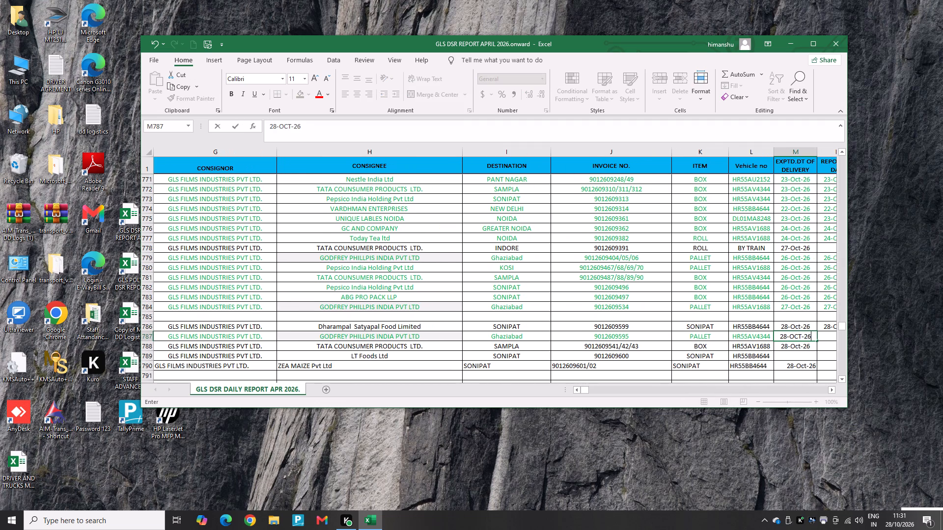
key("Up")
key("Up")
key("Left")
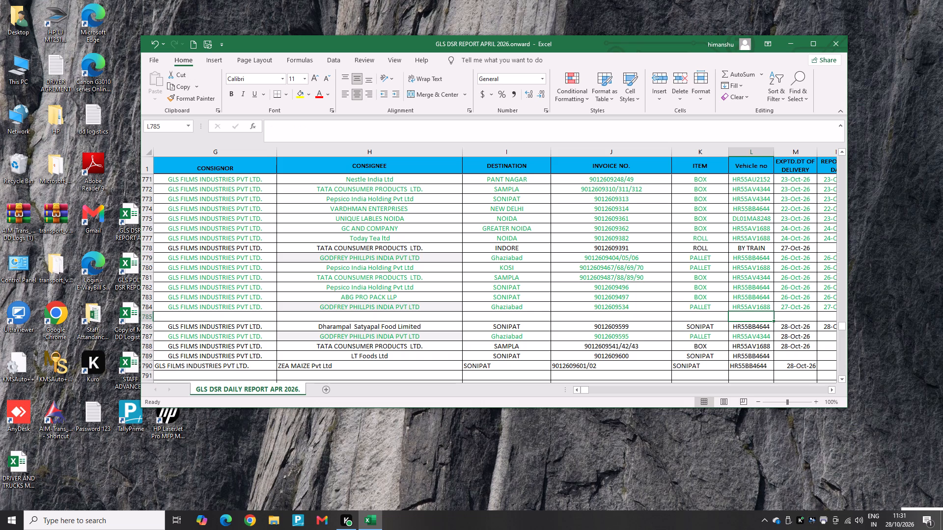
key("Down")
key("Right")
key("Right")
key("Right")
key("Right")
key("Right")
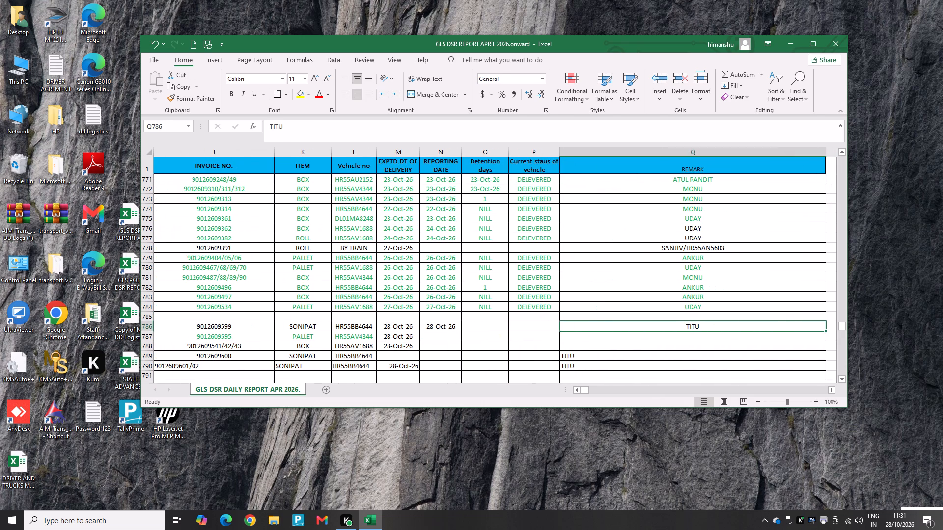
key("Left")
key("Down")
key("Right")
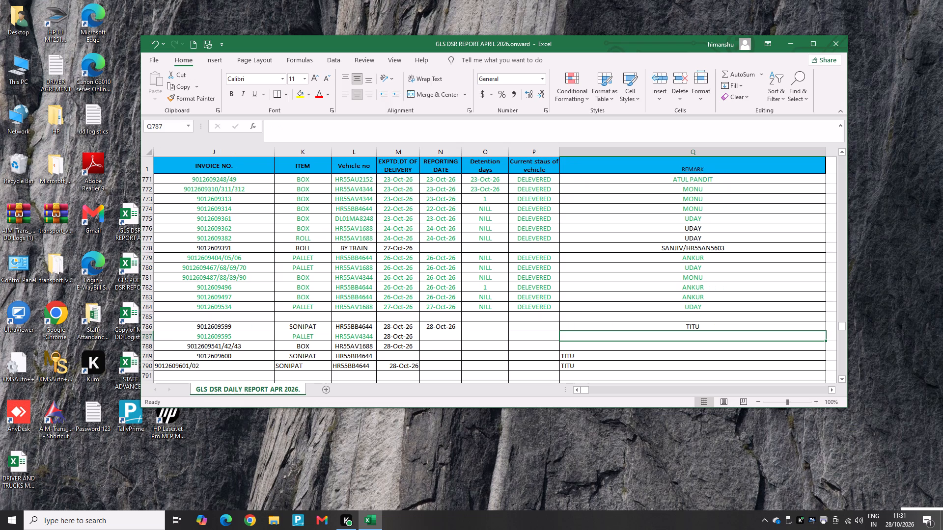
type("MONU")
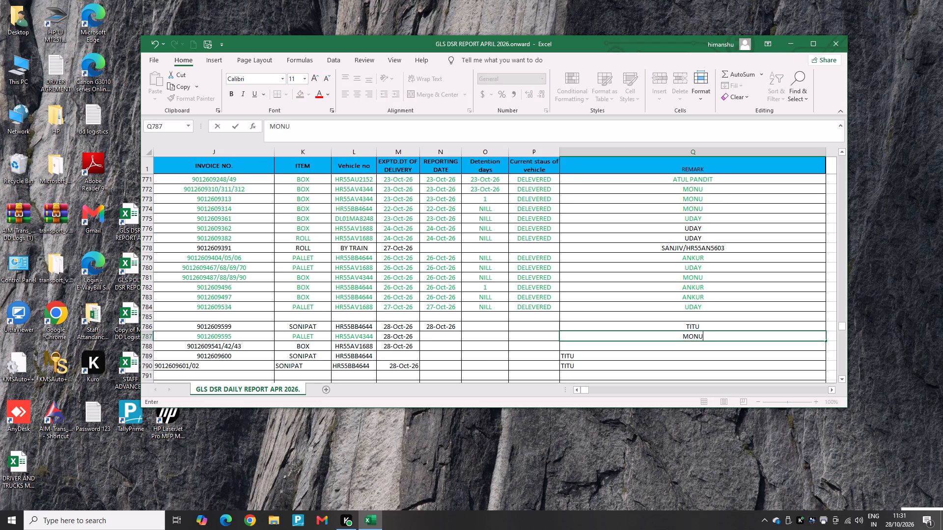
left_click(810, 41)
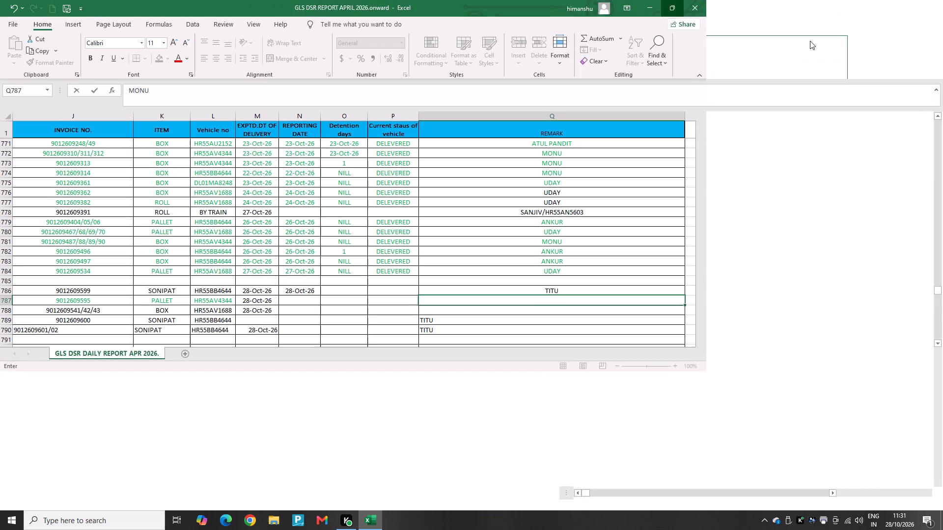
key("Left")
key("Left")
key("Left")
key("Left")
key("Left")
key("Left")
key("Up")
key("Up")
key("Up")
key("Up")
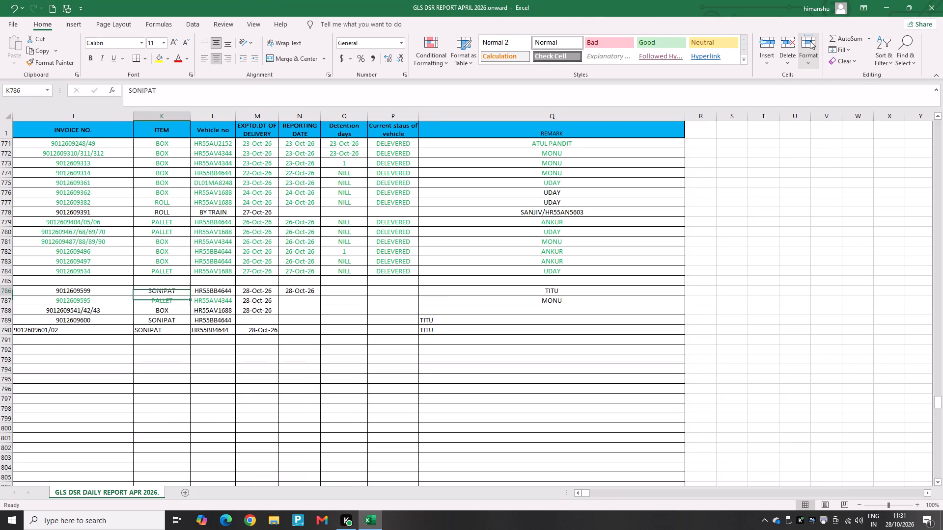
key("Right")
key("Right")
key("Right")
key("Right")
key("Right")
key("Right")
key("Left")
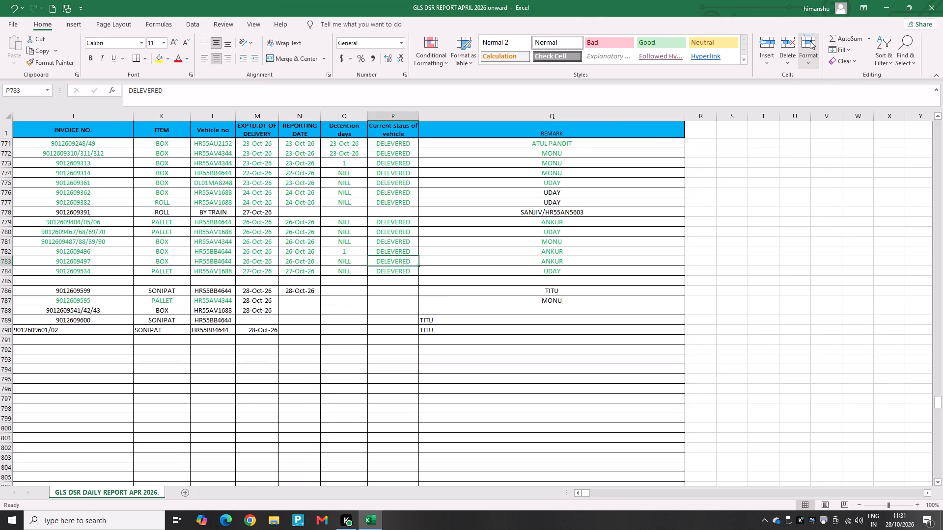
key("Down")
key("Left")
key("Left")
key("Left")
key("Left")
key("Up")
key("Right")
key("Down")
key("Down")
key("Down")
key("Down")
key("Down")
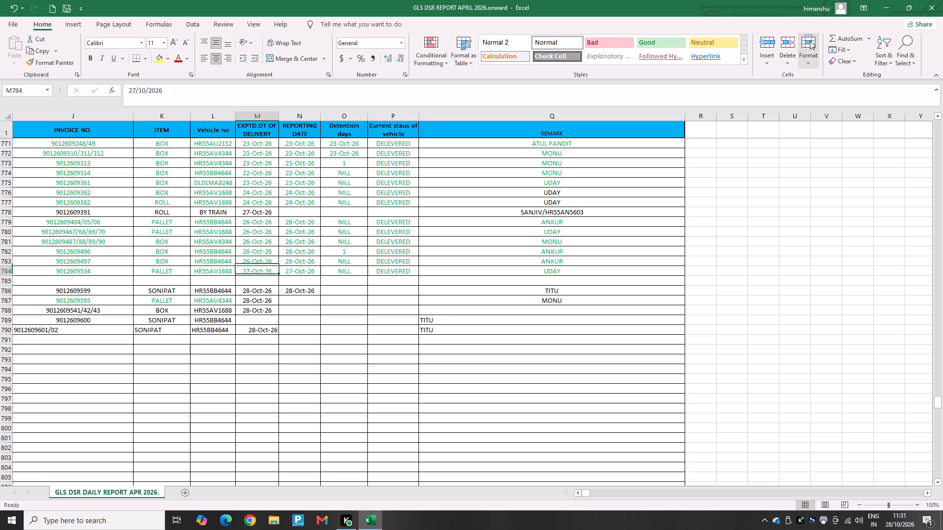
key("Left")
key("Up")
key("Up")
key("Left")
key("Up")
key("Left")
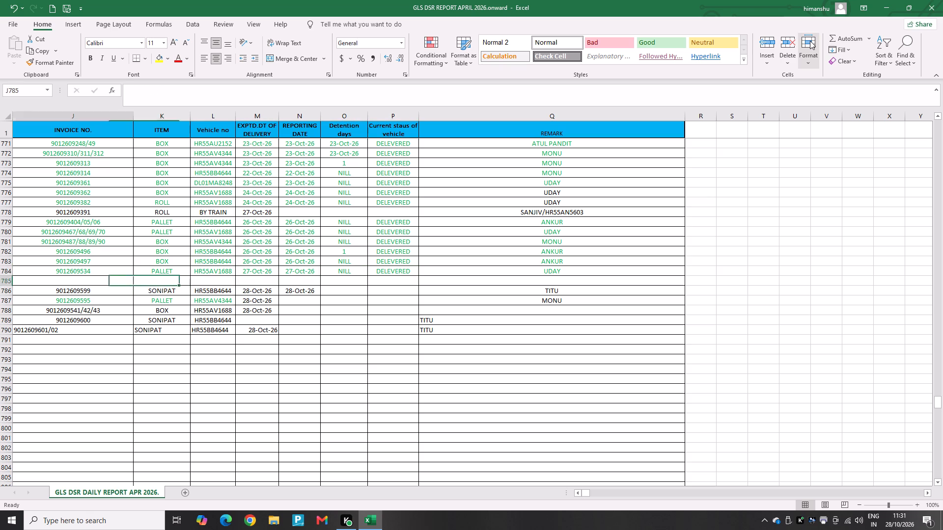
Change the item of consignment 11120 in row 786 to BOX.
key("Down")
key("Right")
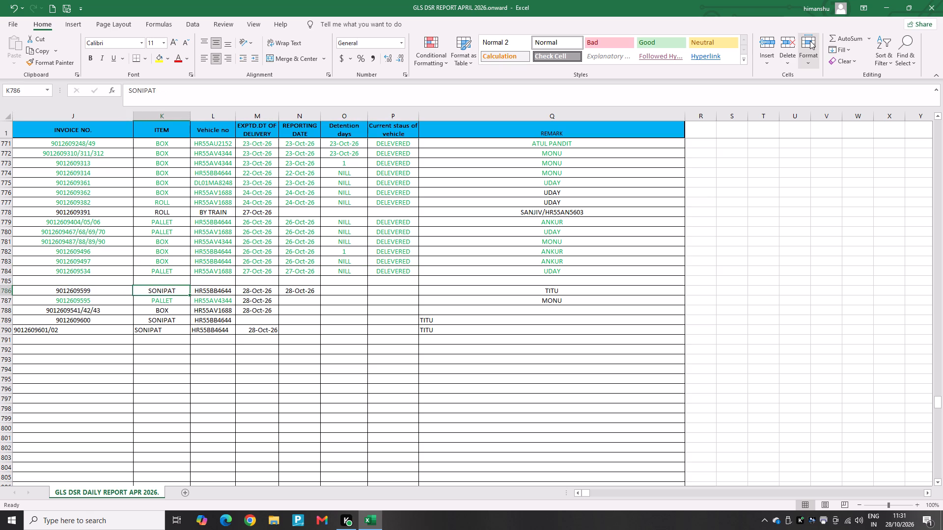
key("Left")
key("Left")
key("Left")
key("Left")
key("Left")
key("Left")
key("Left")
key("Left")
key("Right")
key("Right")
key("Right")
key("Right")
key("Right")
key("Right")
key("Right")
key("Right")
key("Right")
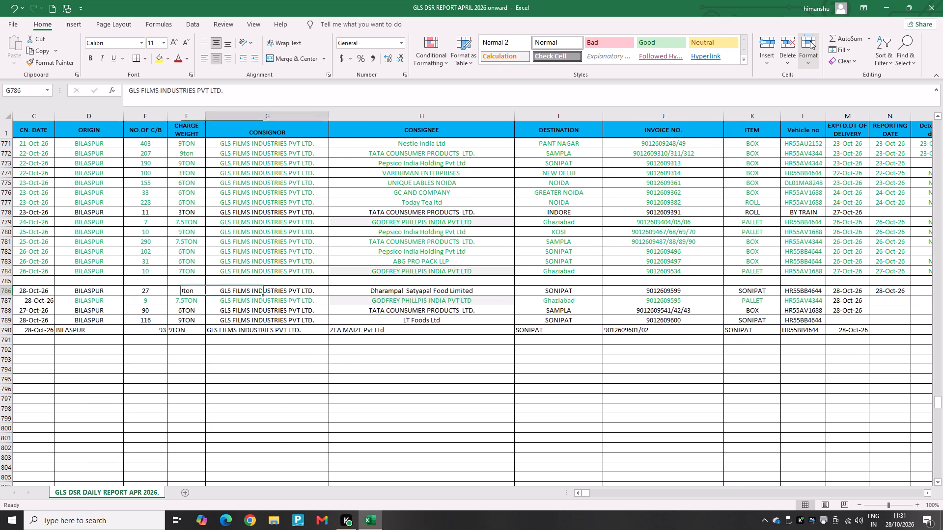
key("Left")
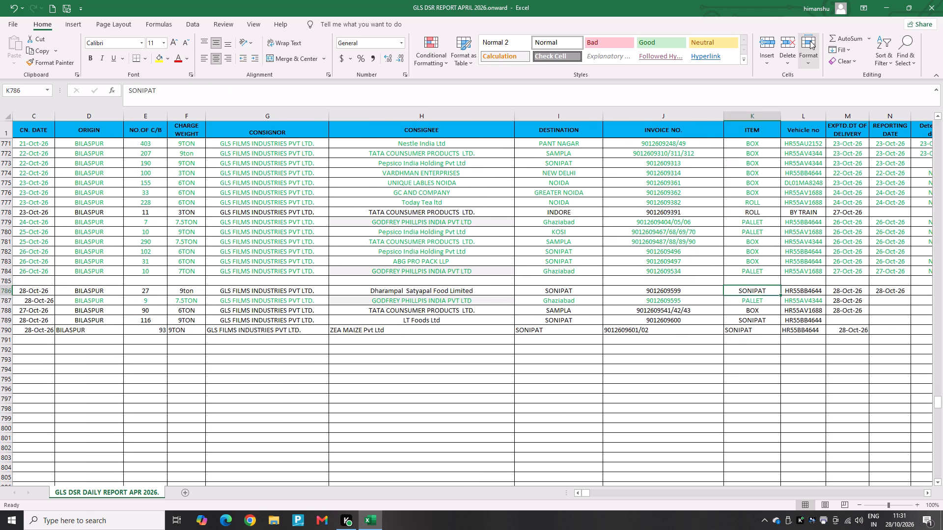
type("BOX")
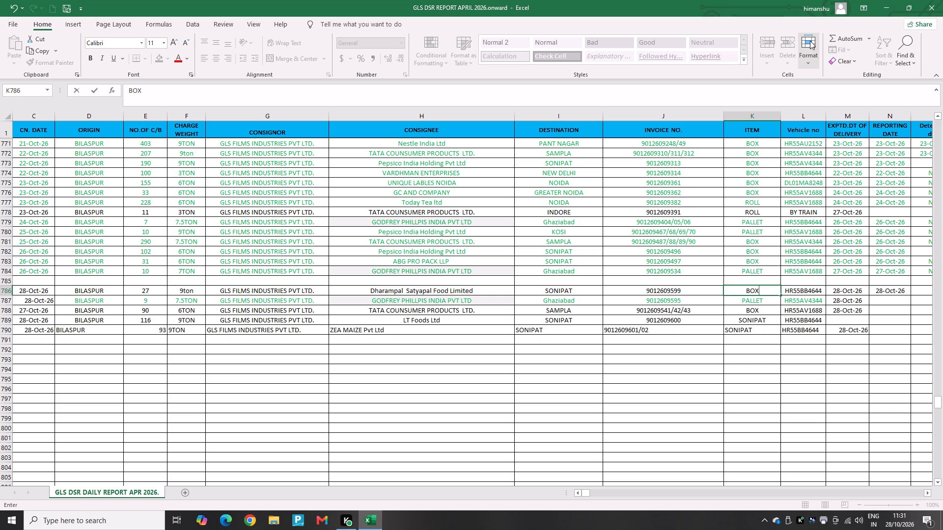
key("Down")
Change the item to BOX for consignments 11123 and 11124 in rows 789 and 790.
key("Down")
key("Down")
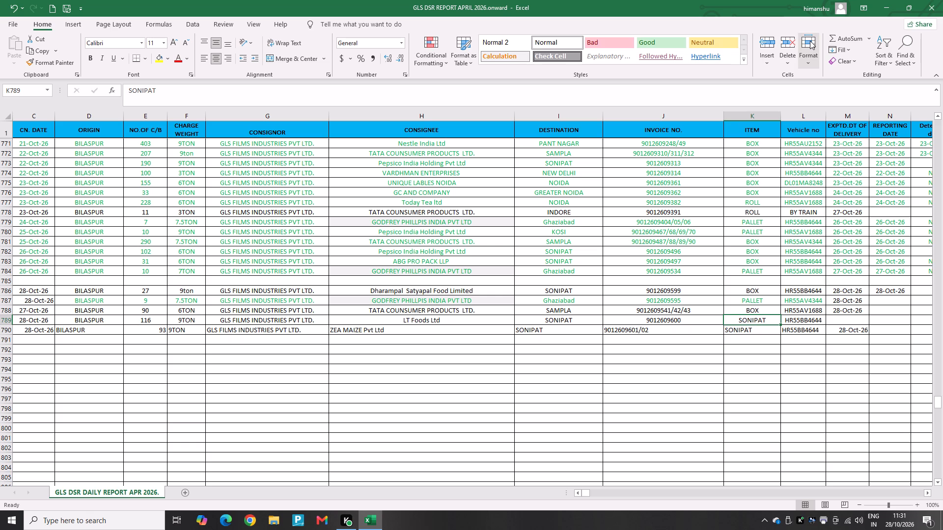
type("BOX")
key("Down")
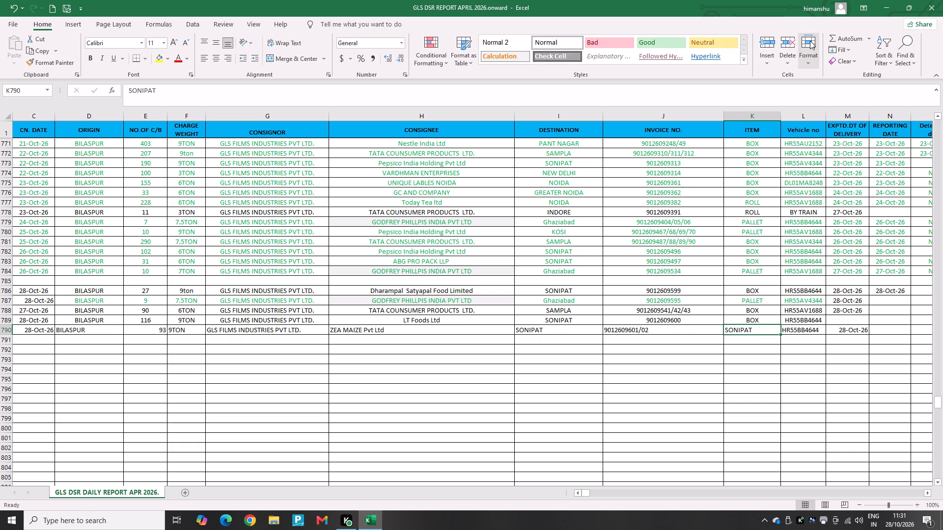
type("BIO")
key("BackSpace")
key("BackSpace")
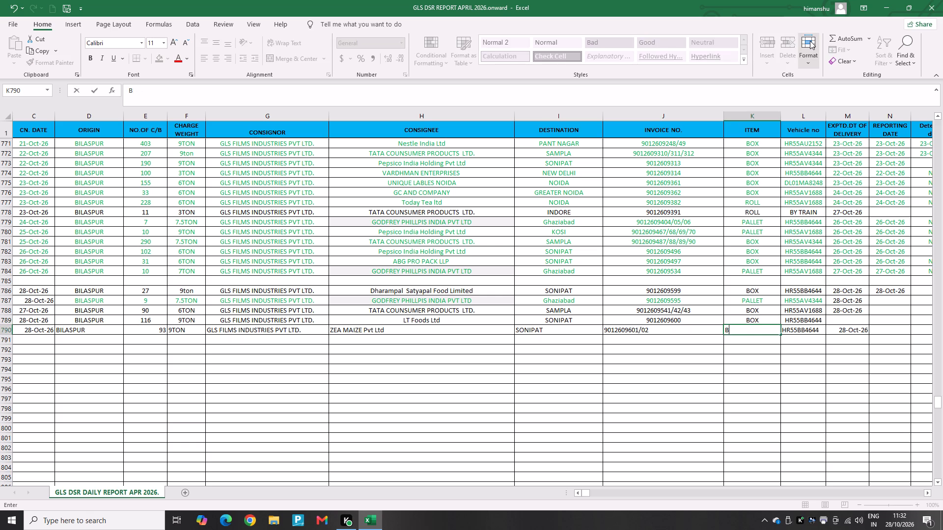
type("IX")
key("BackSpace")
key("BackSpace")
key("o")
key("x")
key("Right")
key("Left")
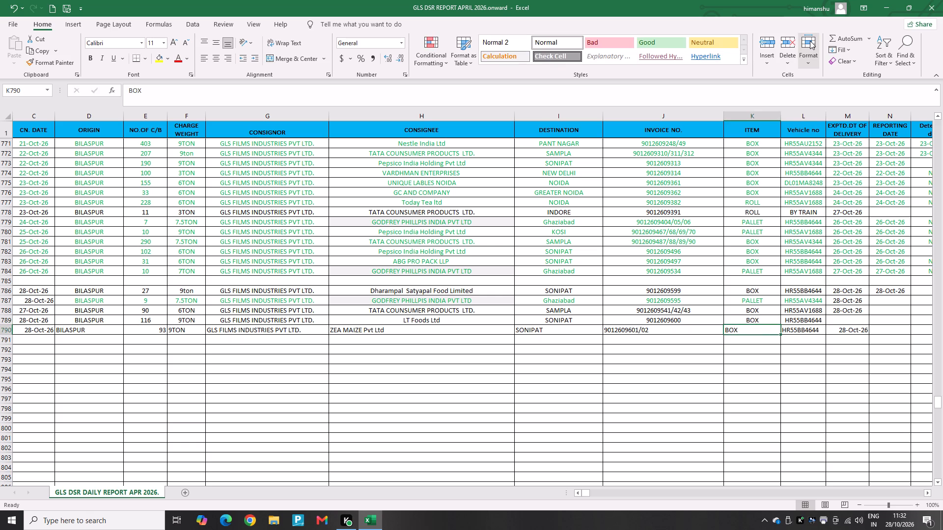
Center the entries of rows 786 to 790 horizontally, from the consignment number through column R, and toggle their middle vertical alignment.
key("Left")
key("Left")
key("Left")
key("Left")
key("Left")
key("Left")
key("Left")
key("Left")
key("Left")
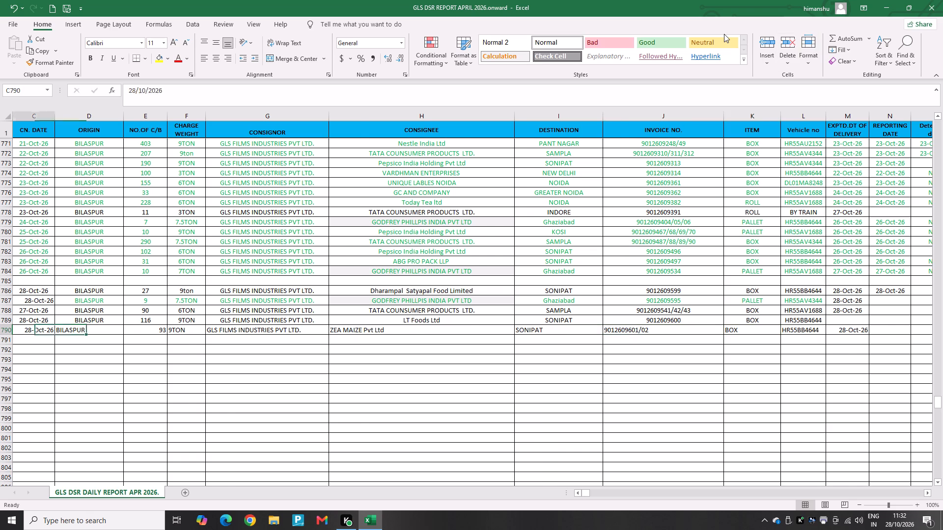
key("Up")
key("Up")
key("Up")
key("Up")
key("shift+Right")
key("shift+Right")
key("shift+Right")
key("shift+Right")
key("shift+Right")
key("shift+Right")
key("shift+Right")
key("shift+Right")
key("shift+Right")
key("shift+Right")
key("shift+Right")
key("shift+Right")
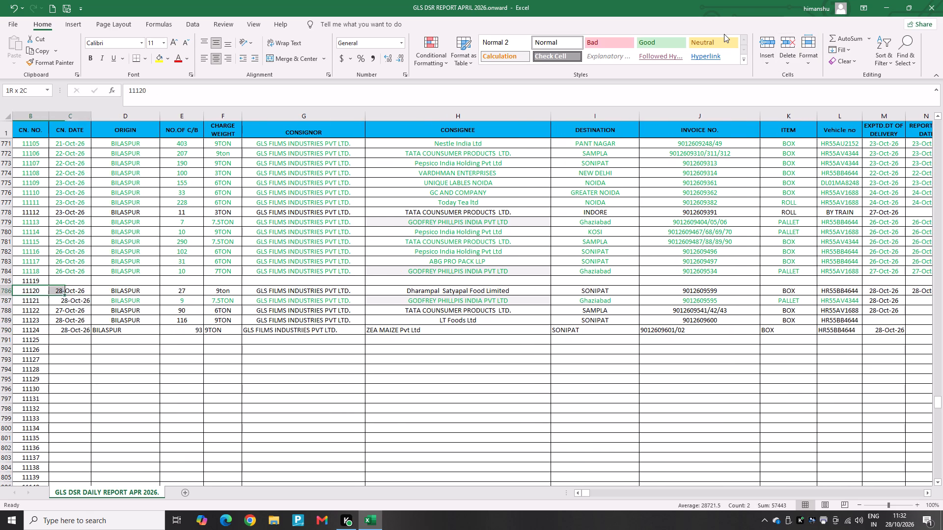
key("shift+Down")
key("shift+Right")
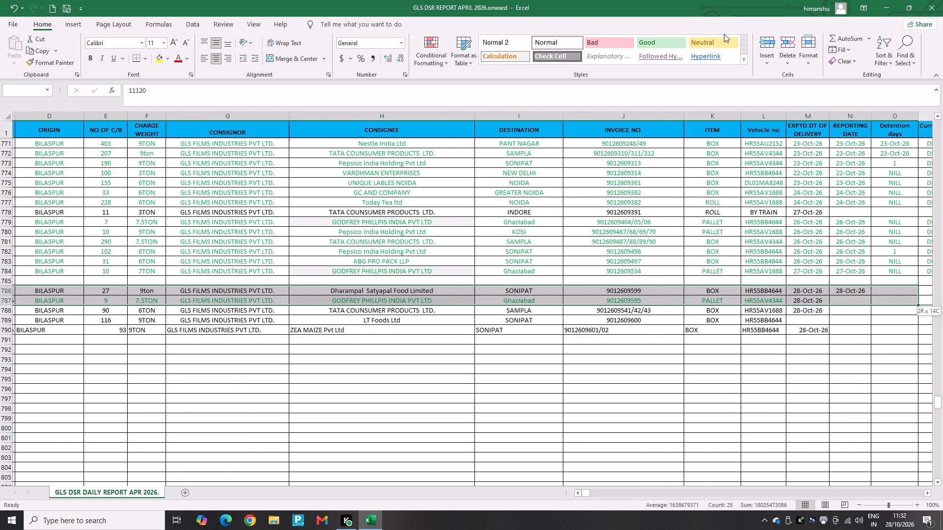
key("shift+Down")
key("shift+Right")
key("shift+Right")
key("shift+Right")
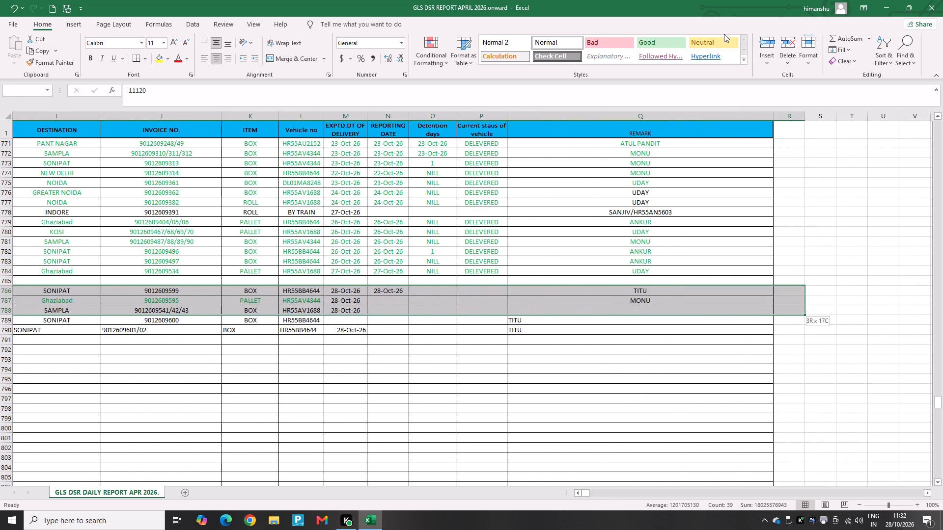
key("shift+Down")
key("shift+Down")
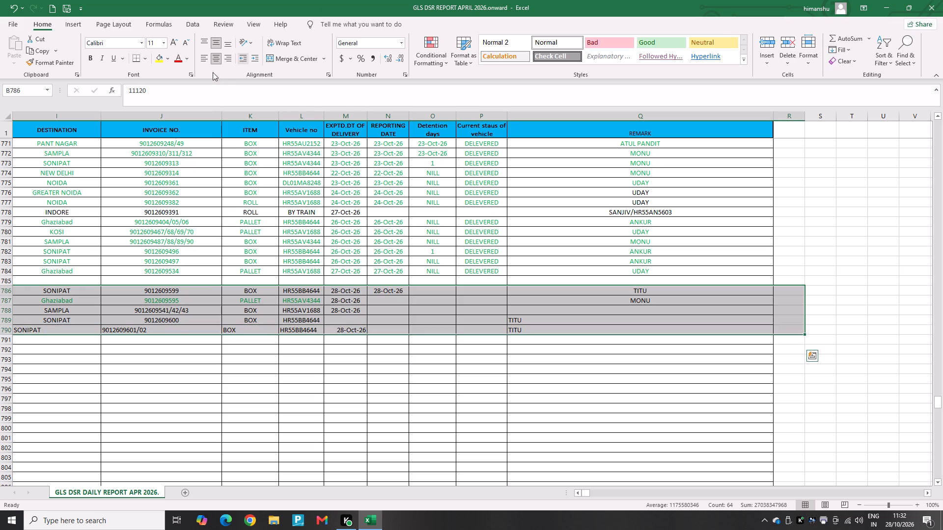
left_click(231, 57)
left_click(212, 58)
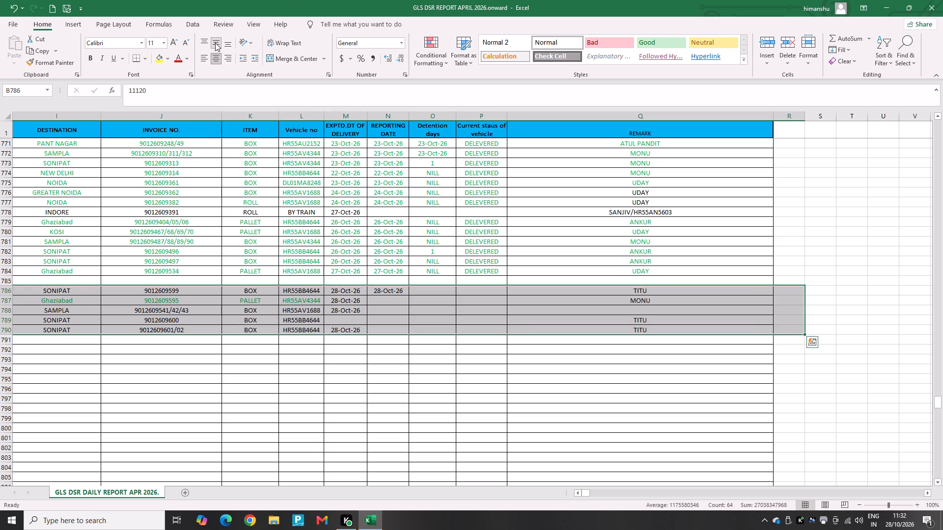
left_click(217, 38)
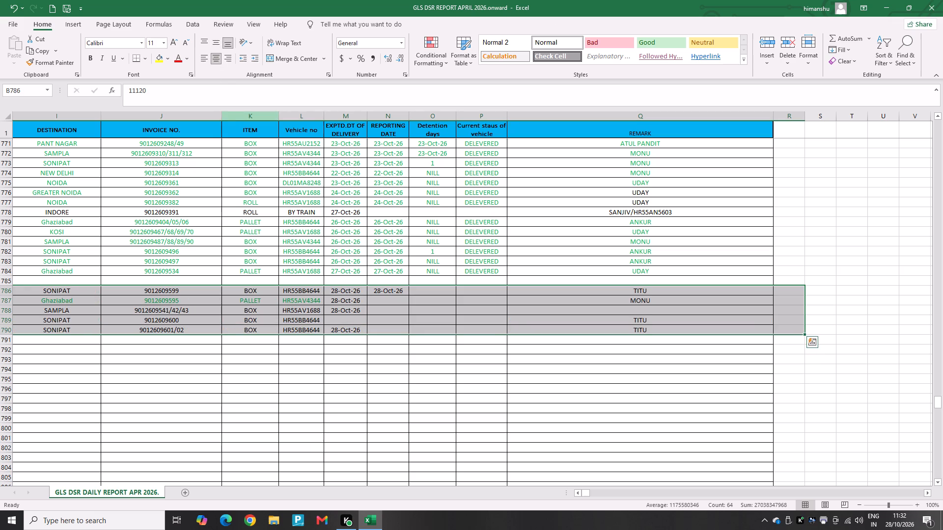
left_click(632, 310)
left_click(268, 314)
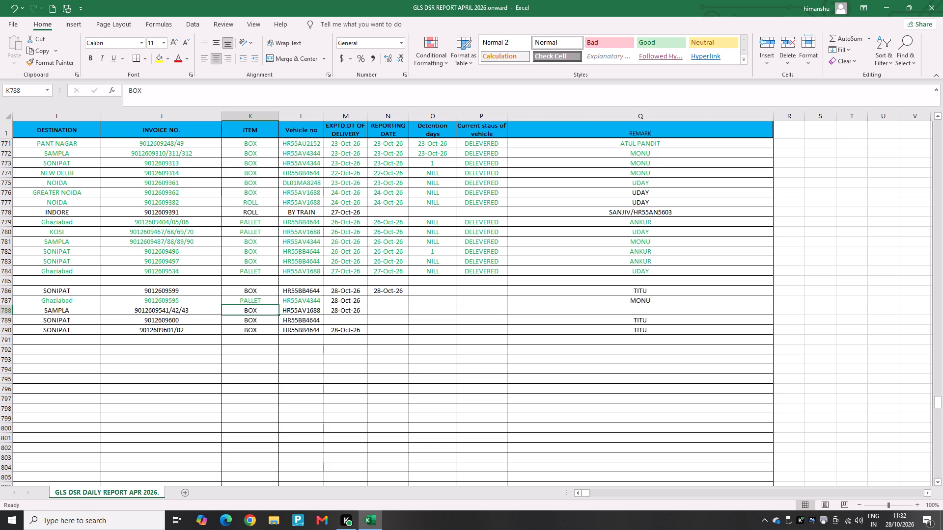
key("Right")
key("Right")
key("Right")
key("Right")
key("Right")
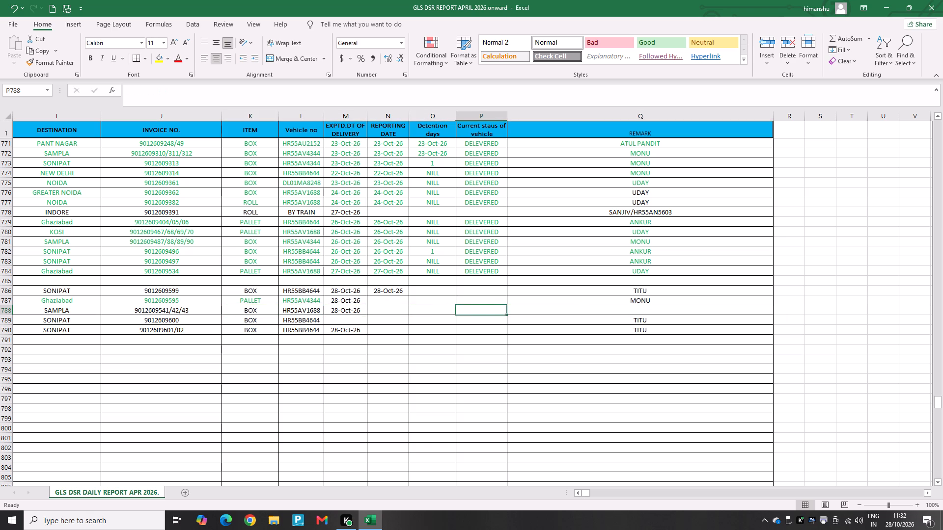
key("Right")
key("Right")
key("Left")
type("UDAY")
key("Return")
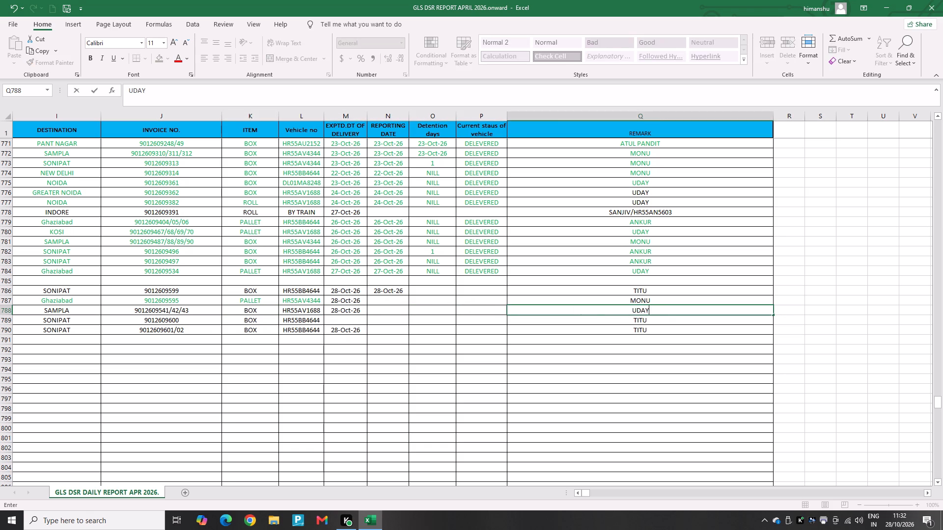
Review the vehicle, date, detention and status entries in rows 781 to 787, and check across row 786 for consignment 11120.
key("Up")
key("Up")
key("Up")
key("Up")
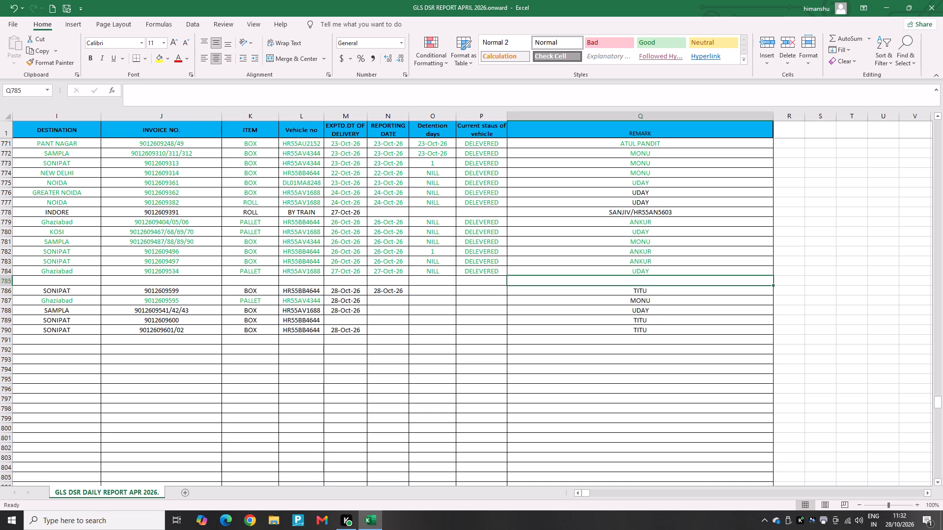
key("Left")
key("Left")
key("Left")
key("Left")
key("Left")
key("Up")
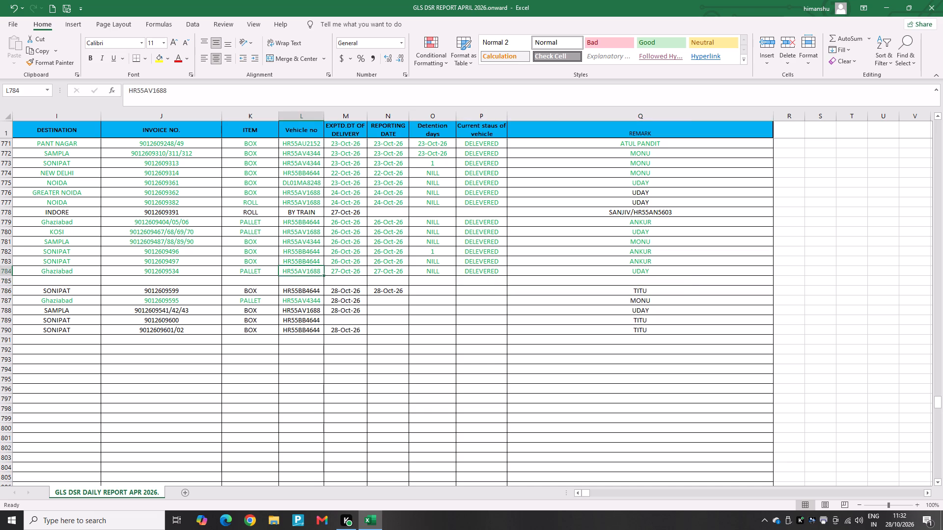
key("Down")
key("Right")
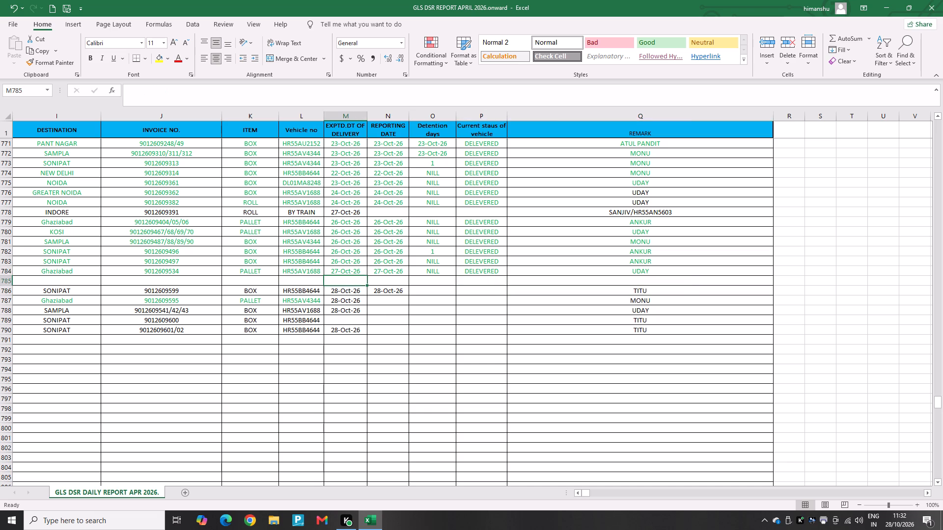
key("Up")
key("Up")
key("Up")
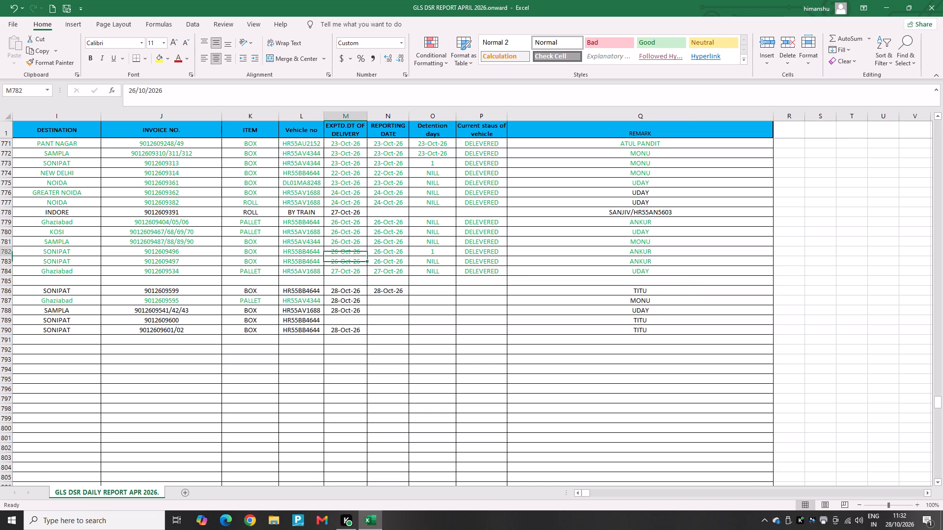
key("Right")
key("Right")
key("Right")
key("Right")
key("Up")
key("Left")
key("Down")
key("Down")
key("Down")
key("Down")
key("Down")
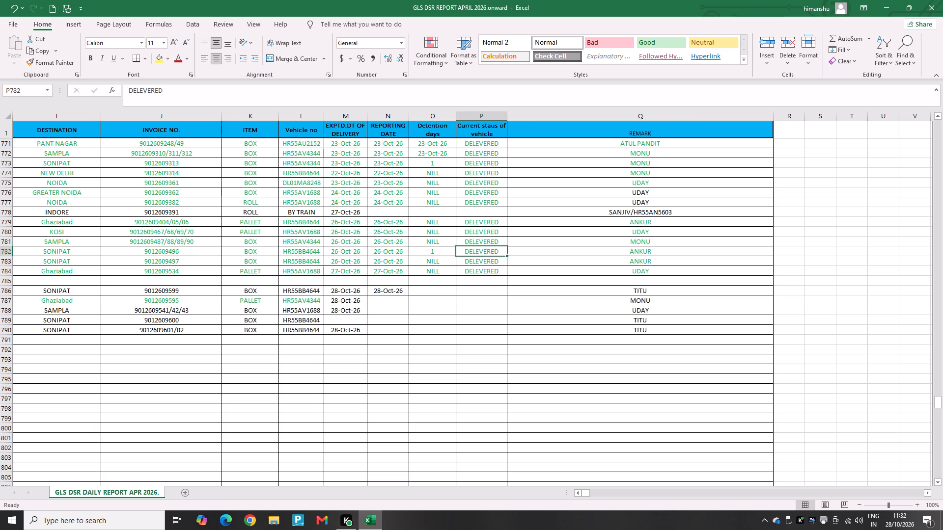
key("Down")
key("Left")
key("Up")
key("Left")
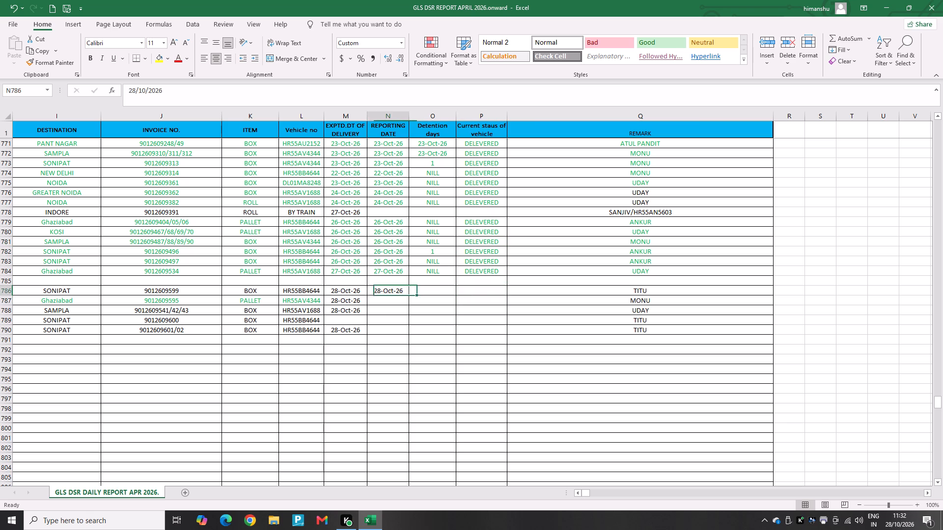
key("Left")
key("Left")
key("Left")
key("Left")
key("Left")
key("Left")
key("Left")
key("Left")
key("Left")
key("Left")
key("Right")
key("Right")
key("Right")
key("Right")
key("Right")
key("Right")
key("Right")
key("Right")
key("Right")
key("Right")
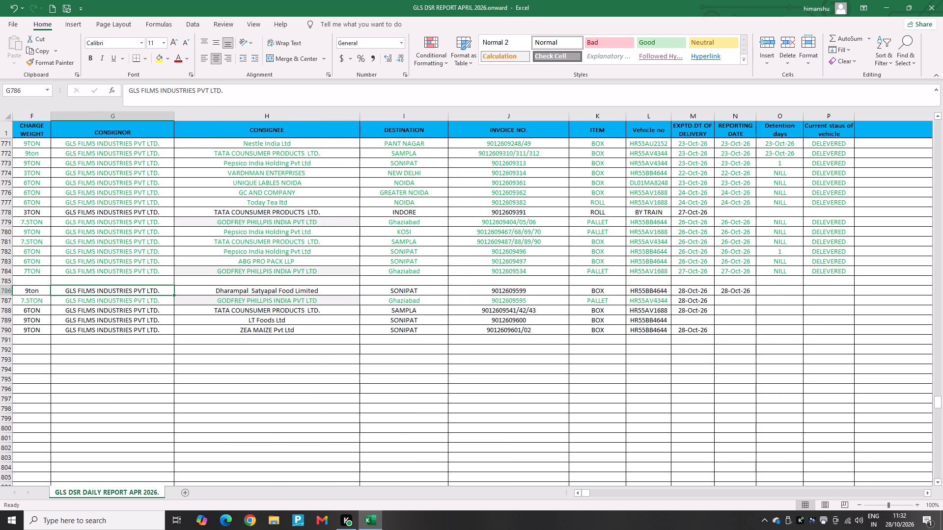
Clear the reporting date of consignment 11120 in row 786.
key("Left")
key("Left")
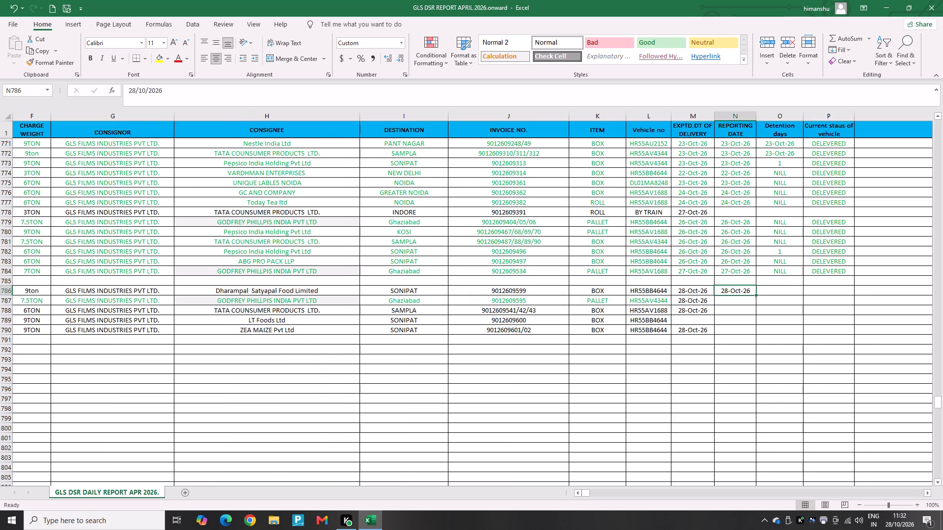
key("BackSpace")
Enter 28-OCT-26 as the expected delivery date for consignment 11123 in row 789.
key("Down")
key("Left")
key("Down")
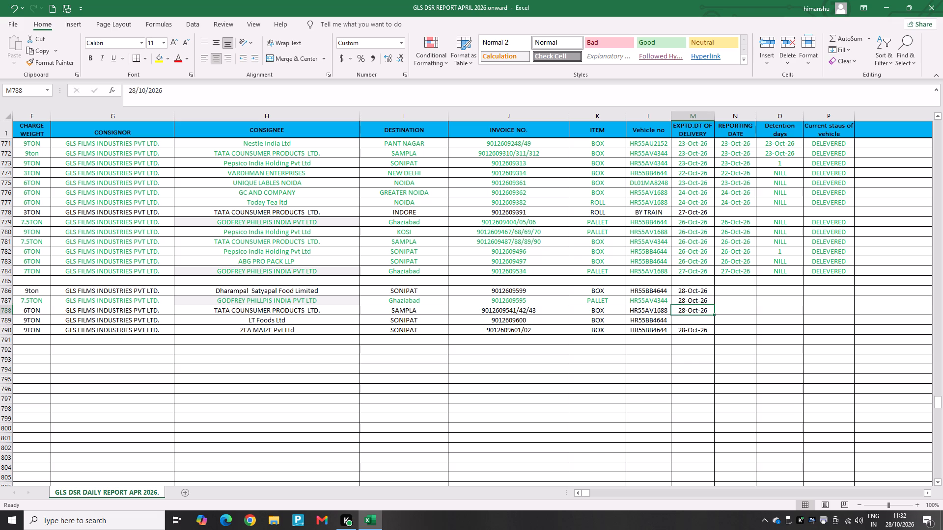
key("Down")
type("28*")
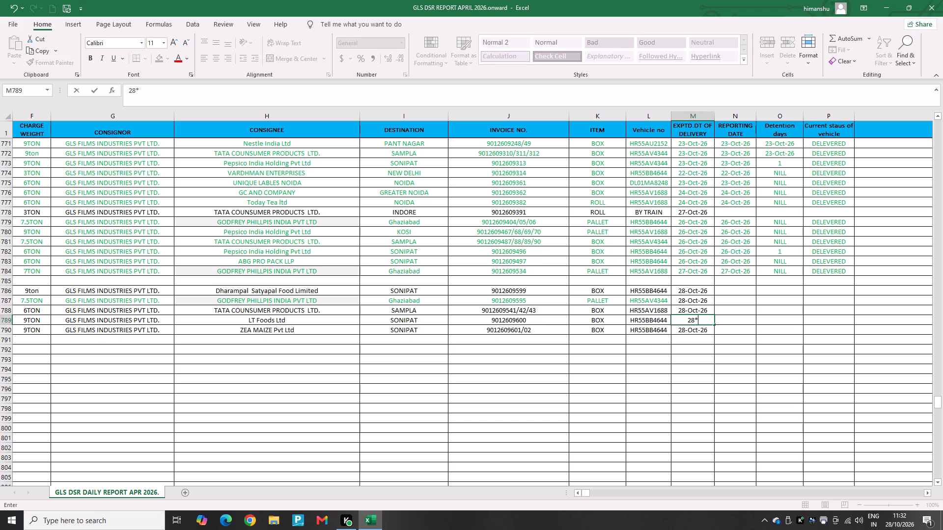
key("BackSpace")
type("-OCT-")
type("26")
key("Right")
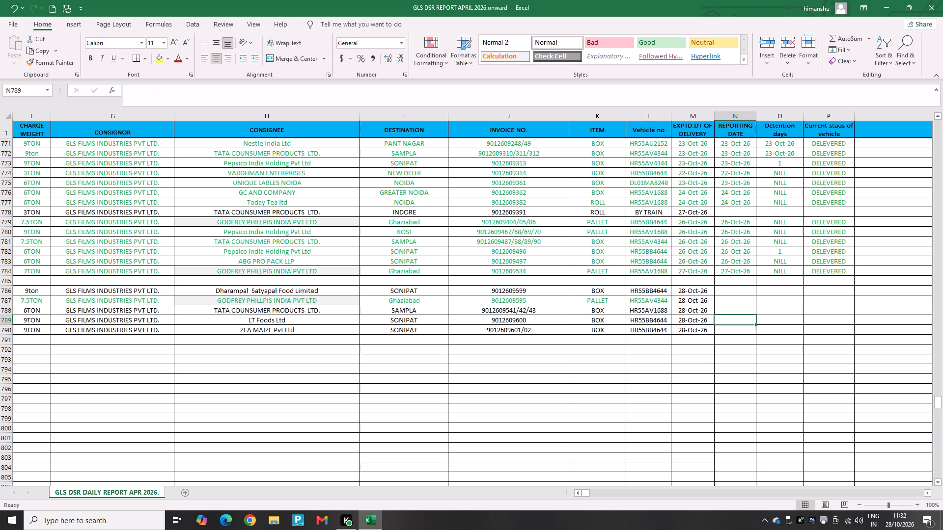
Check the entries of consignments 11120 to 11124 in rows 786 to 790 across all columns, from consignment number to remark.
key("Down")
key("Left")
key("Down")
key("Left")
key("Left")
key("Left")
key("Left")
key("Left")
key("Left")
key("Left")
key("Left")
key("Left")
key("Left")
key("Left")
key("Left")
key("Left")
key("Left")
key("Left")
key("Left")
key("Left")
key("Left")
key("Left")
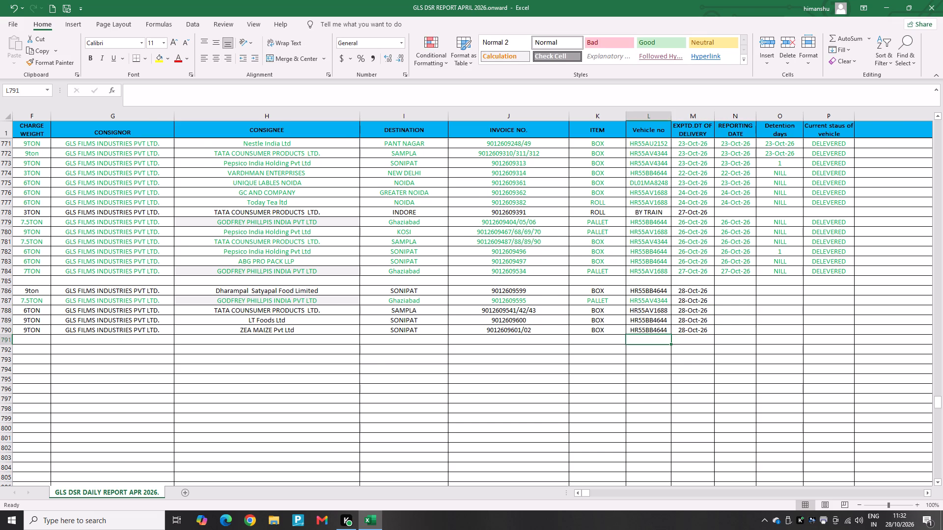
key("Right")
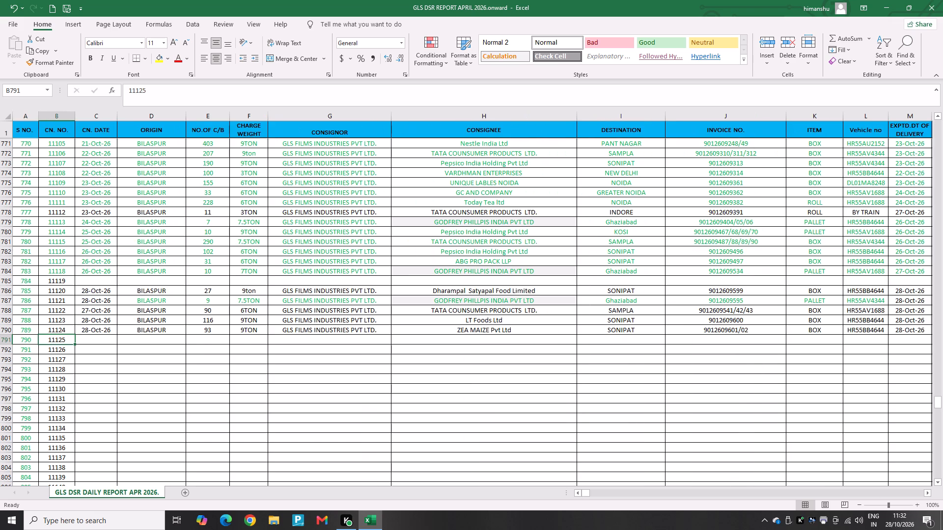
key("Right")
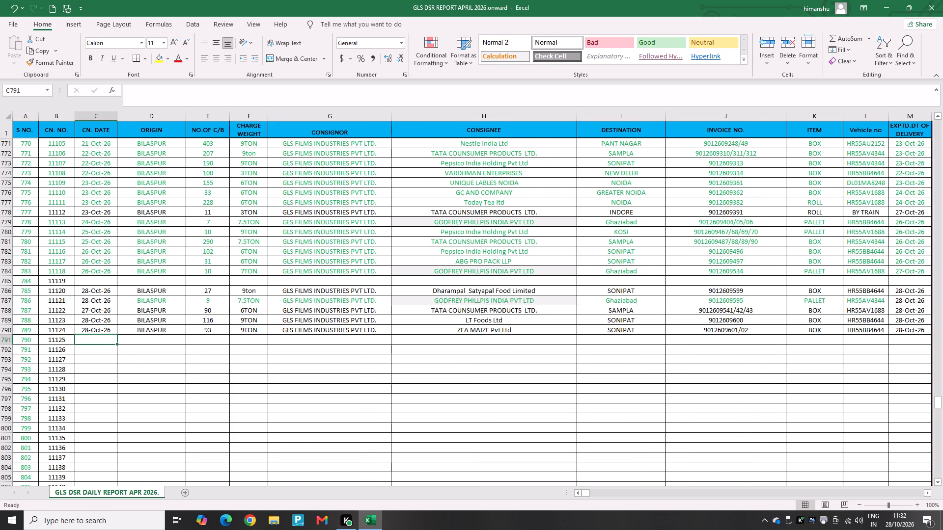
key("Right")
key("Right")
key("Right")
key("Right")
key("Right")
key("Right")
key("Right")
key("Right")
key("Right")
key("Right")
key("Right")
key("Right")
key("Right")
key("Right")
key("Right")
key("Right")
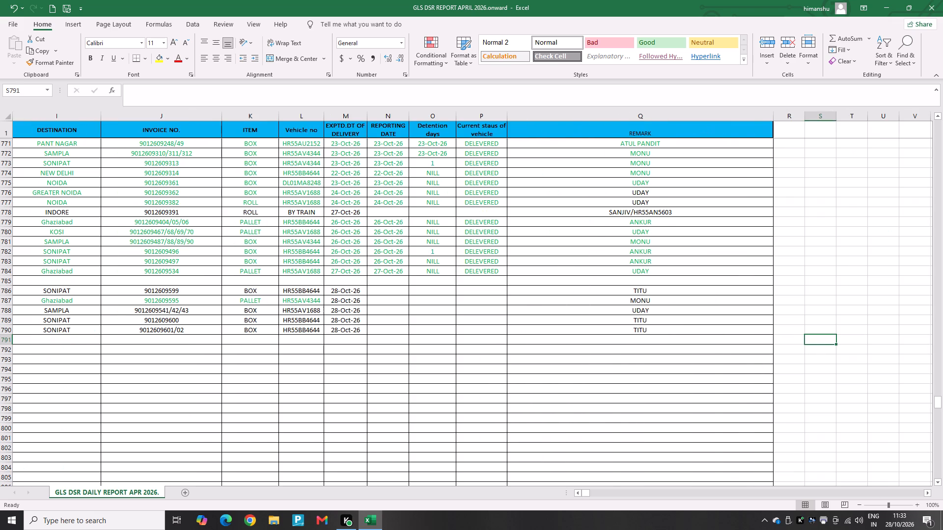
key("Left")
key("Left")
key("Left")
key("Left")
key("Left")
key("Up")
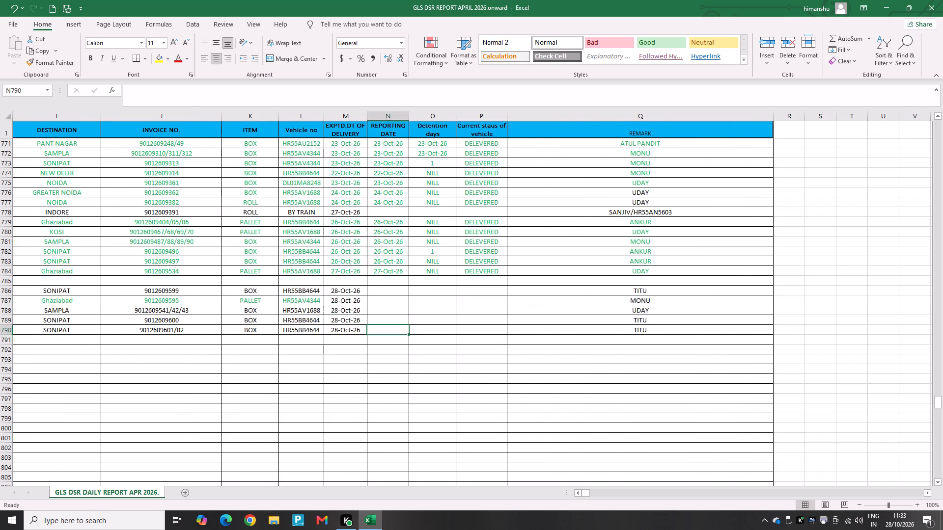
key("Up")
Extend the remark for consignment 11120 in row 786 to read TITU 3PONIT.
scroll(642, 388, "up", 1)
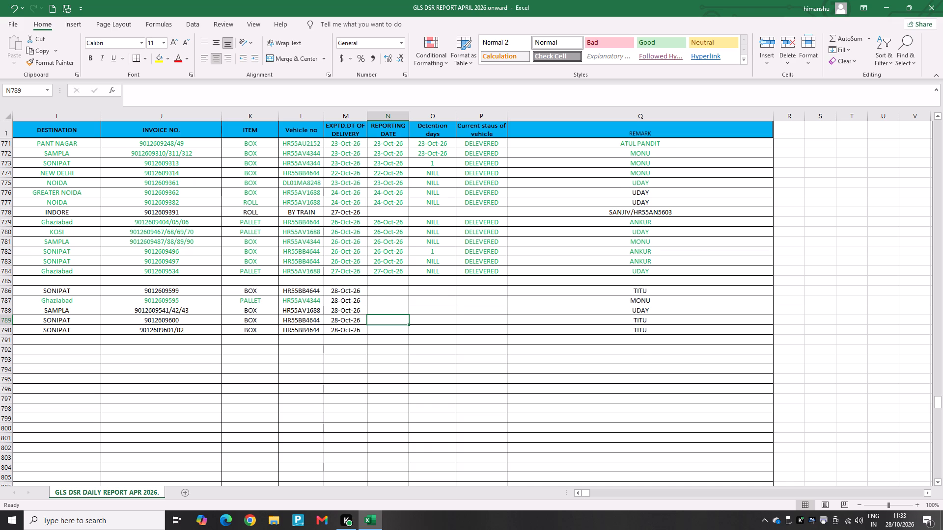
left_click(703, 315)
double_click(701, 320)
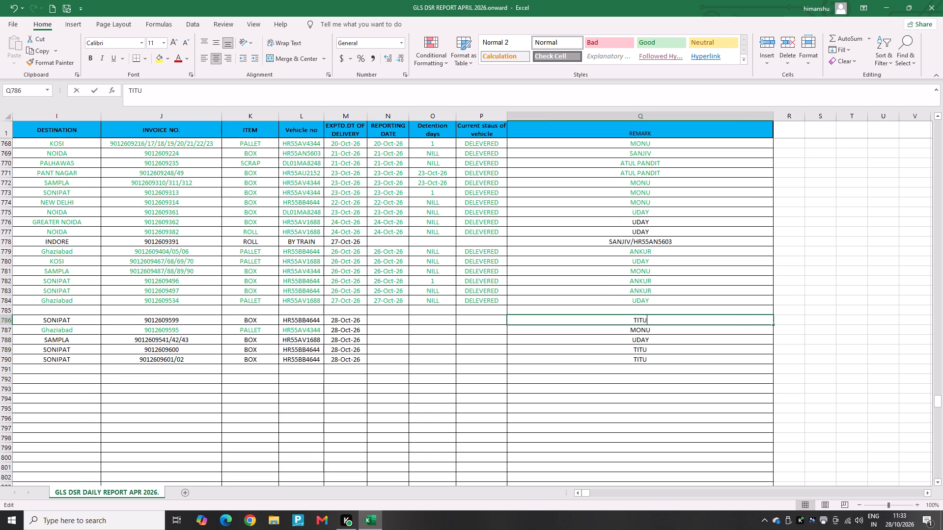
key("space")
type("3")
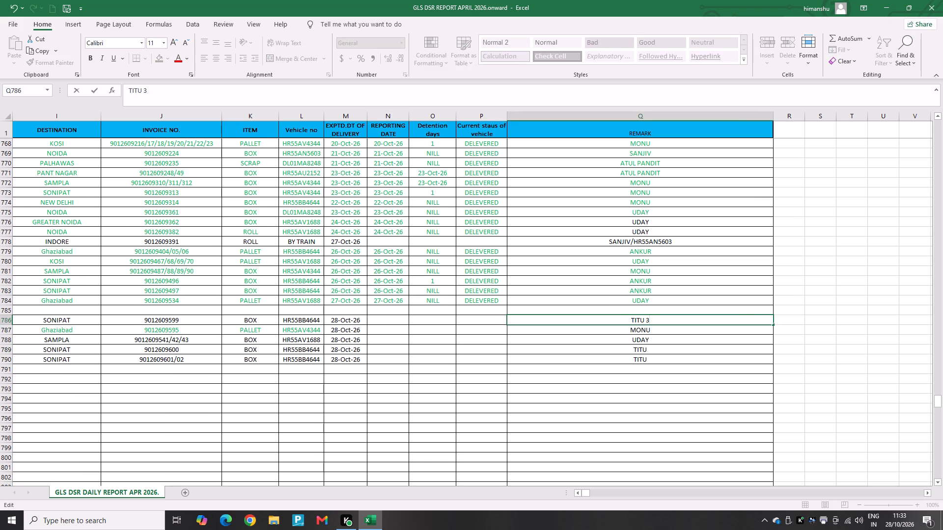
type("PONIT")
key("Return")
left_click(745, 320)
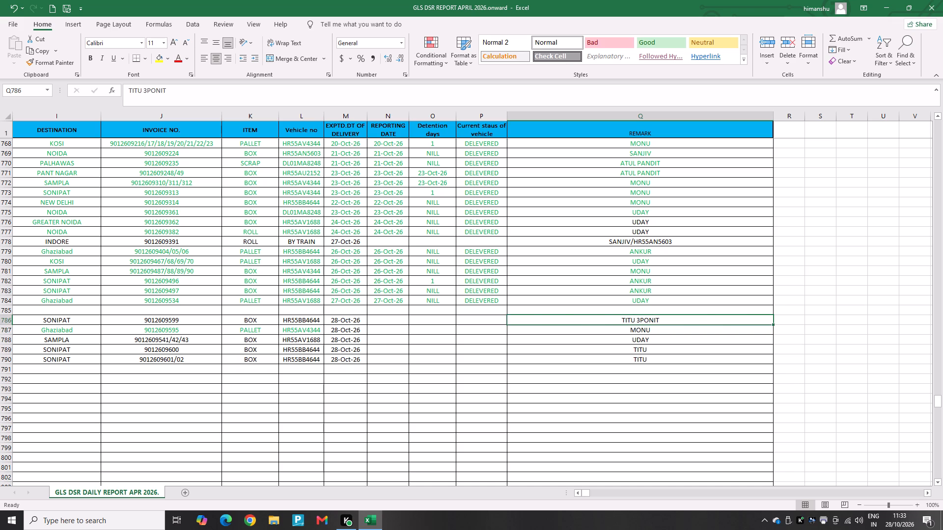
key("ctrl+c")
left_click(721, 351)
key("ctrl+v")
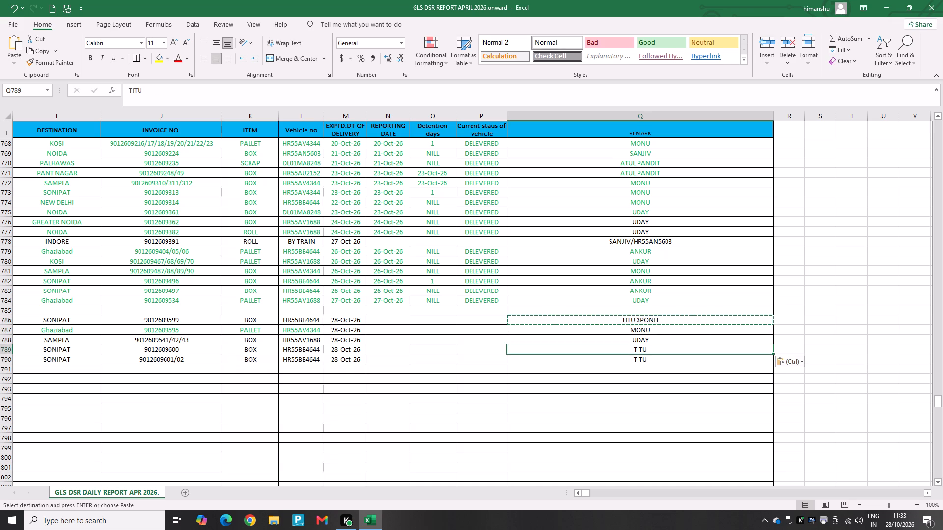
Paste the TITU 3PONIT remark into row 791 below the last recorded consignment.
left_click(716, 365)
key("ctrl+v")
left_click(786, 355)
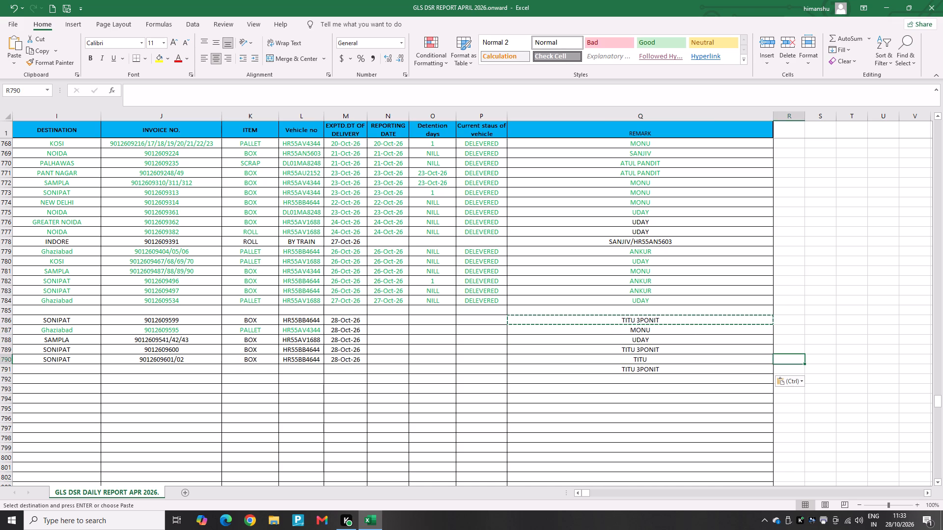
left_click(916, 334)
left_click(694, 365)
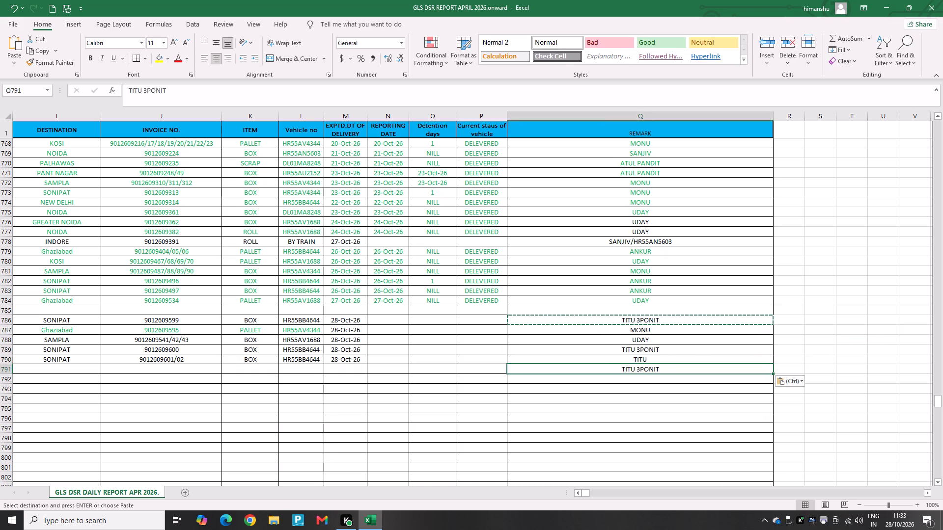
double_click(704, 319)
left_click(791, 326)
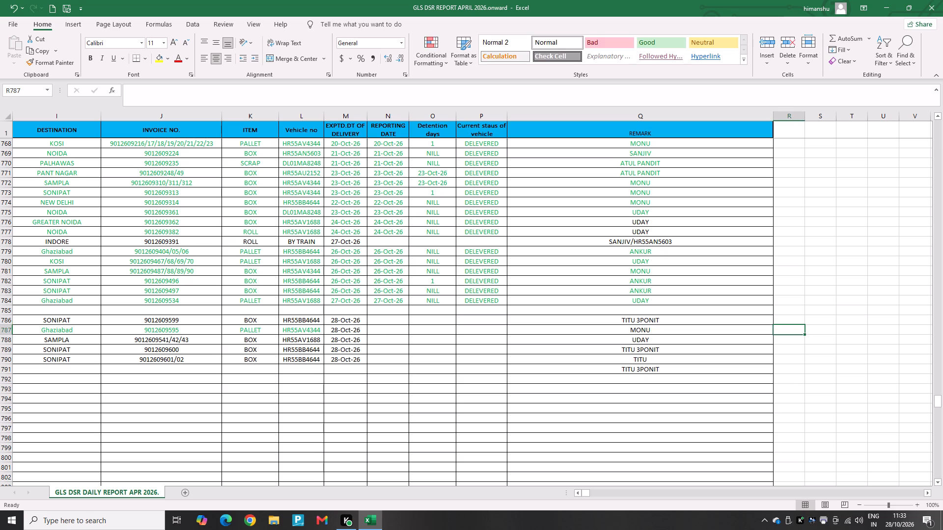
Review the recorded consignment rows across the sheet, from the remark column back to the serial numbers.
left_click(596, 419)
key("Down")
key("Left")
key("Left")
key("Left")
key("Left")
key("Left")
key("Left")
key("Left")
key("Left")
key("Left")
key("Left")
key("Left")
key("Left")
key("Left")
key("Left")
key("Left")
key("Left")
key("Left")
key("Left")
key("Left")
key("Left")
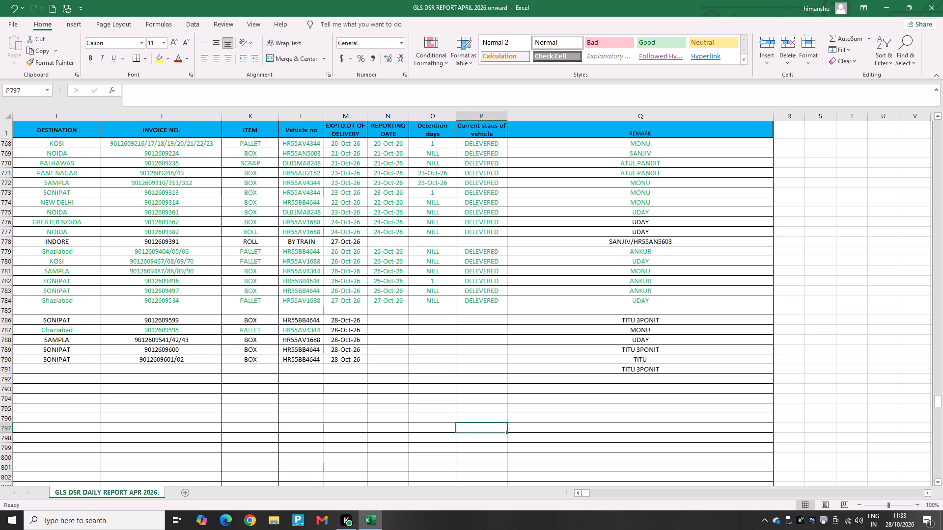
key("Right")
key("Right")
key("Right")
key("Right")
key("Right")
key("Right")
key("Right")
key("Right")
key("Right")
key("Right")
key("Right")
key("Right")
key("Right")
key("Right")
key("Right")
key("Right")
key("Right")
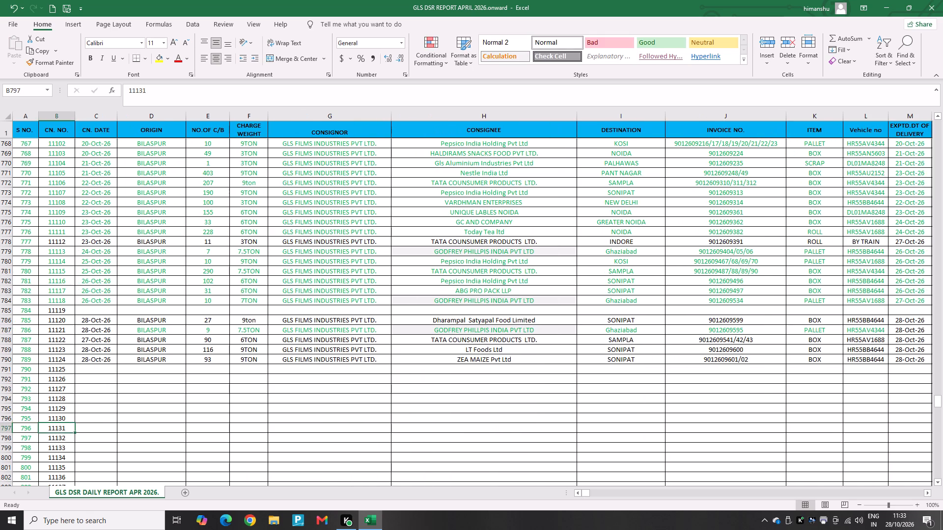
Copy the TITU 3PONIT remark from row 789 to consignment 11124 in row 790.
key("Left")
key("Up")
key("Up")
key("Up")
key("Up")
key("Up")
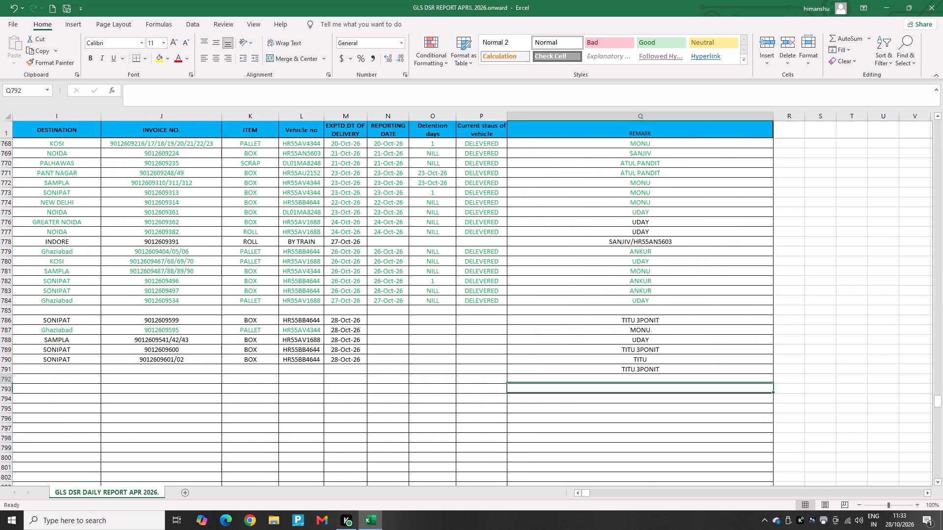
key("Up")
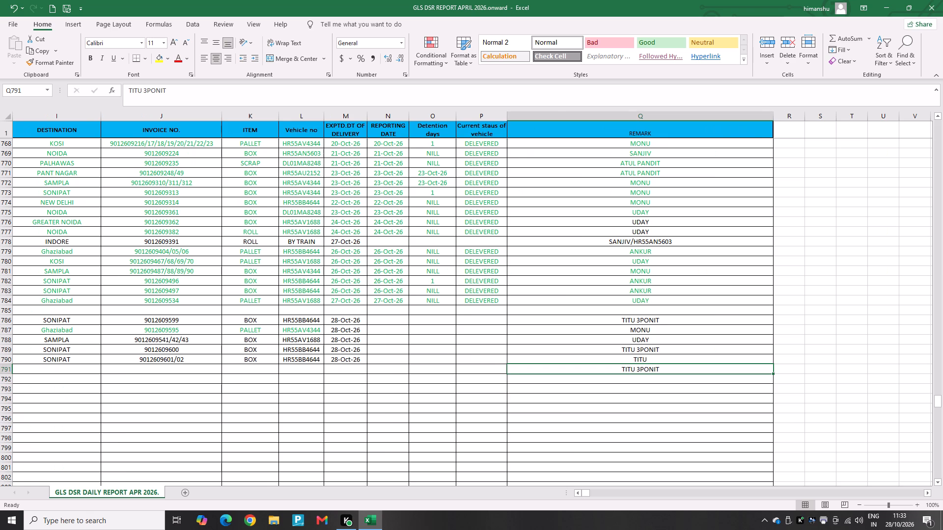
key("Up")
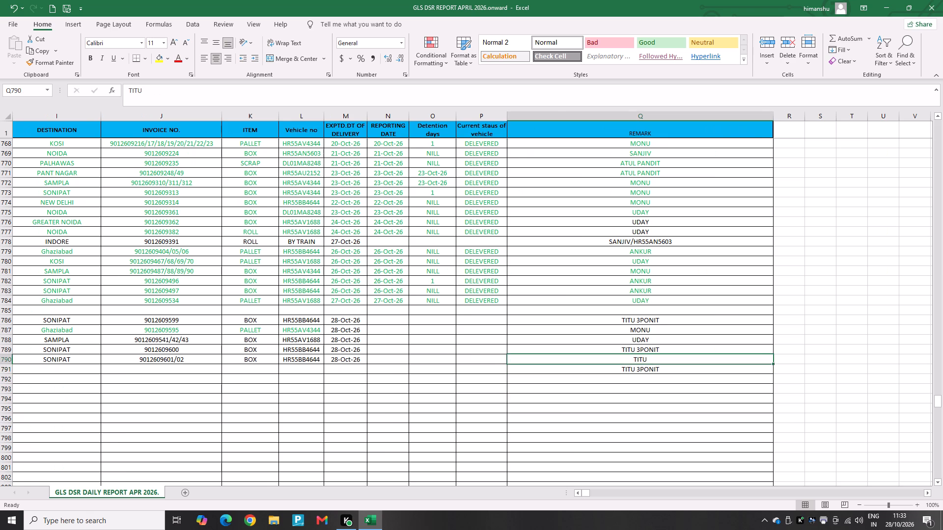
key("Up")
key("ctrl+v")
key("Down")
key("ctrl+v")
key("Up")
key("ctrl+c")
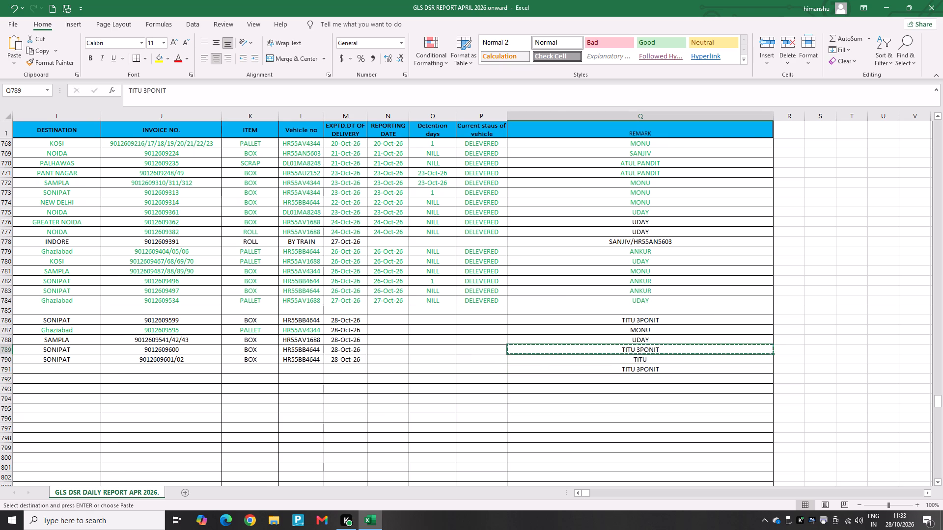
key("Down")
key("ctrl+v")
key("Up")
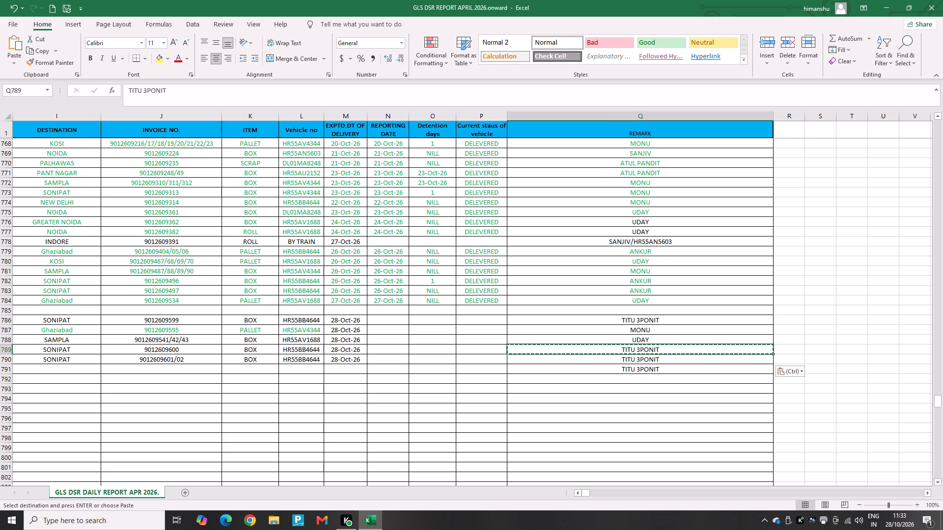
Check the entries of consignment 11123 across row 789, between the consignee and the remark.
key("Left")
key("Left")
key("Left")
key("Left")
key("Left")
key("Left")
key("Left")
key("Left")
key("Left")
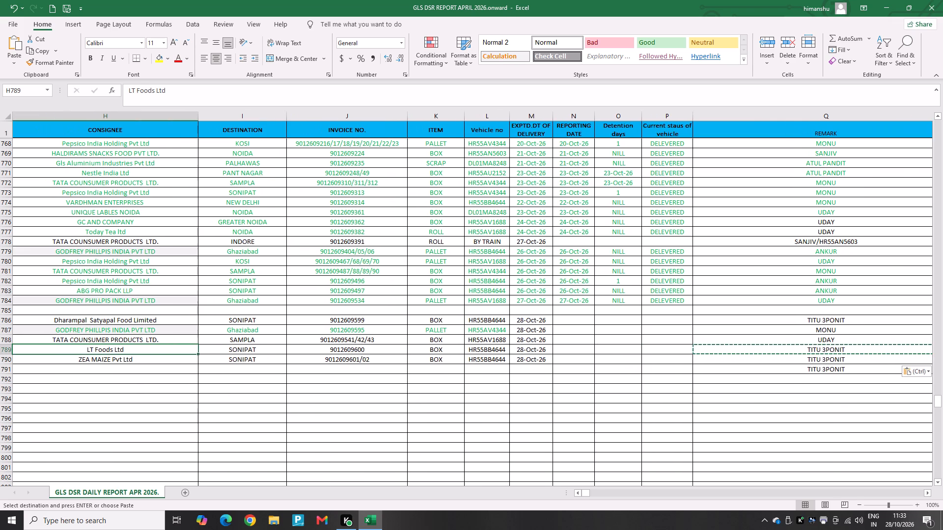
key("Right")
key("Right")
key("Right")
key("Right")
key("Right")
key("Right")
key("Right")
key("Right")
key("Right")
key("Right")
key("Left")
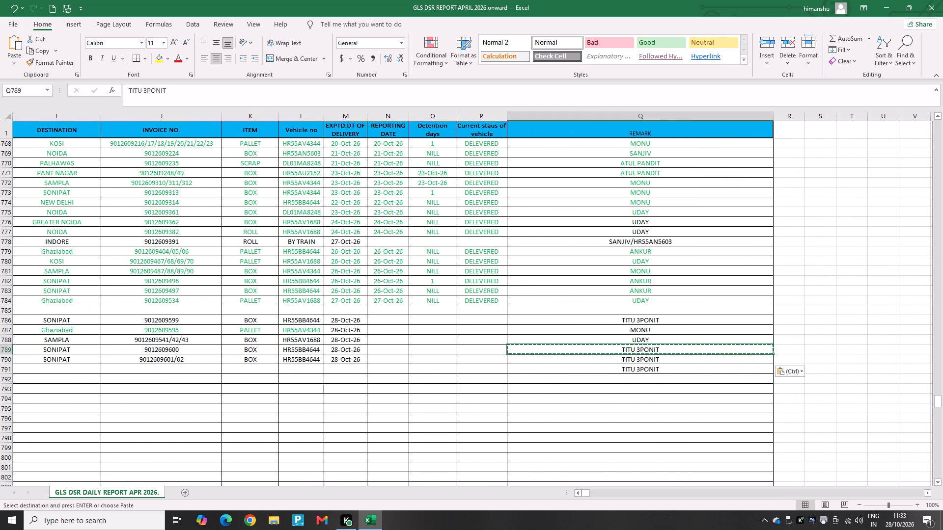
Clear the stray TITU 3PONIT remark from row 791.
key("Down")
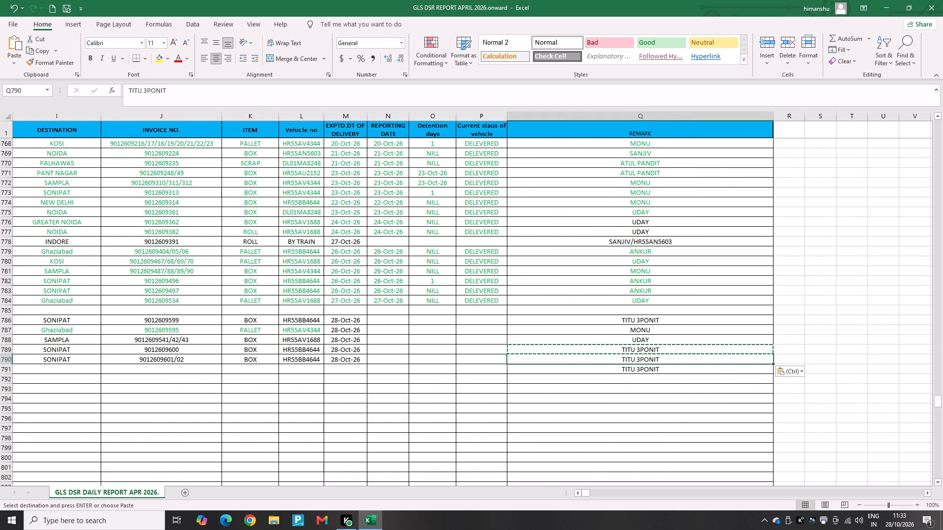
key("Down")
key("BackSpace")
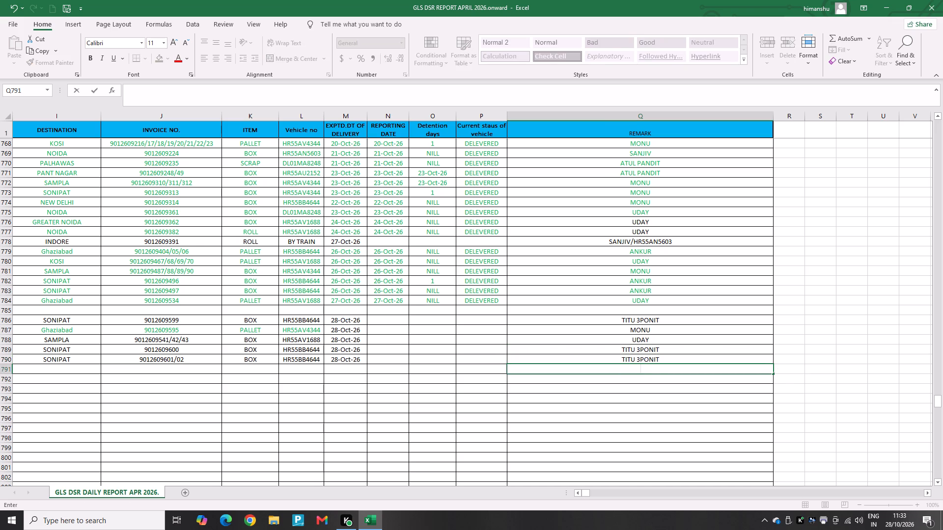
key("Up")
key("Up")
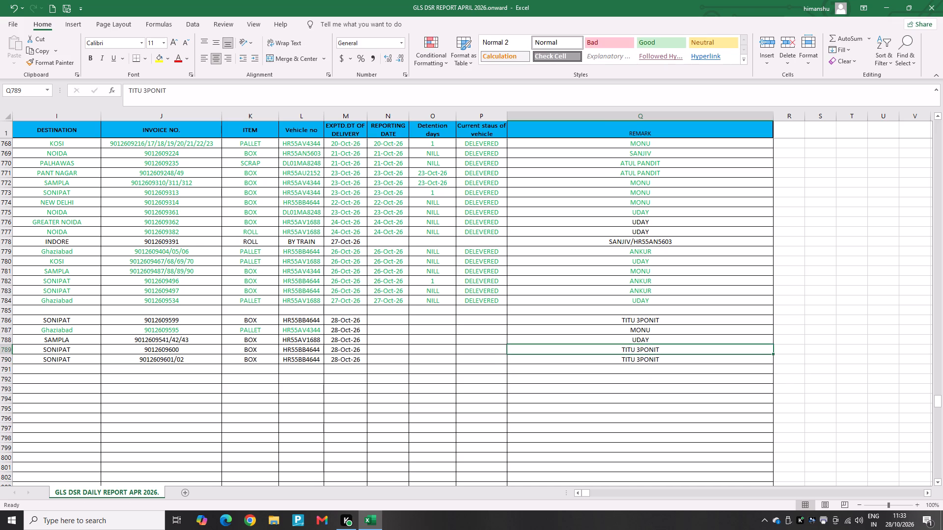
Check the reporting, detention, status and remark cells of consignments 11122 and 11121 in rows 788 and 787.
key("Left")
key("Up")
key("Left")
key("Left")
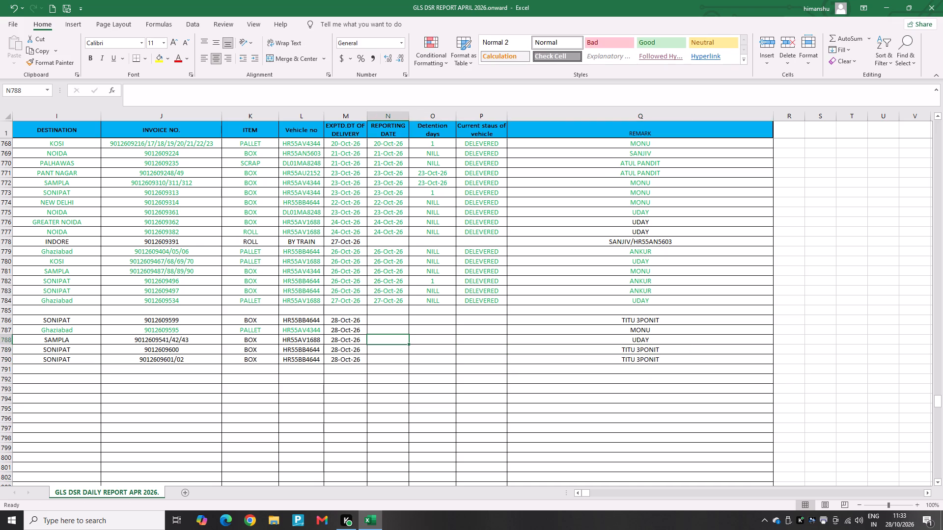
key("Right")
key("Right")
key("Right")
key("Right")
key("Up")
key("Left")
key("Left")
key("Left")
key("Left")
key("Left")
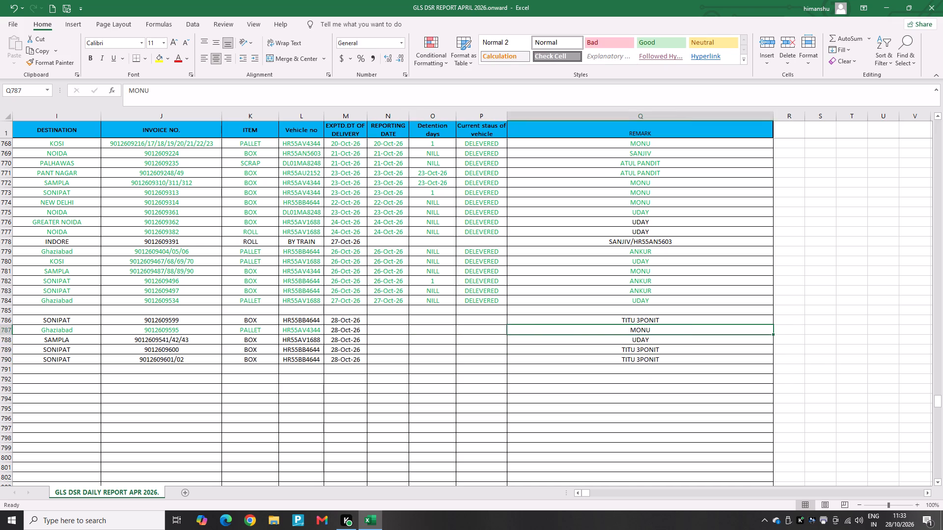
Change the font colour of consignment 11121 in row 787 to black, from the serial number through the vehicle number.
key("Right")
key("Left")
key("Left")
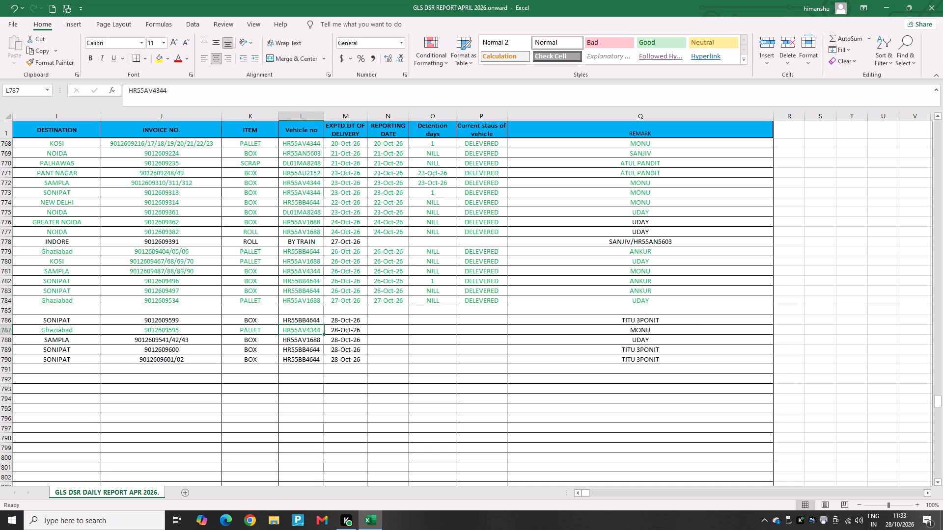
key("shift+Left")
key("shift+Left")
key("shift+Left")
key("shift+Left")
key("shift+Left")
key("shift+Left")
key("shift+Left")
key("shift+Left")
key("shift+Left")
key("shift+Left")
key("shift+Left")
key("shift+Left")
key("shift+Left")
key("shift+Left")
key("shift+Left")
key("shift+Left")
key("shift+Left")
key("shift+Left")
key("shift+Left")
key("shift+Left")
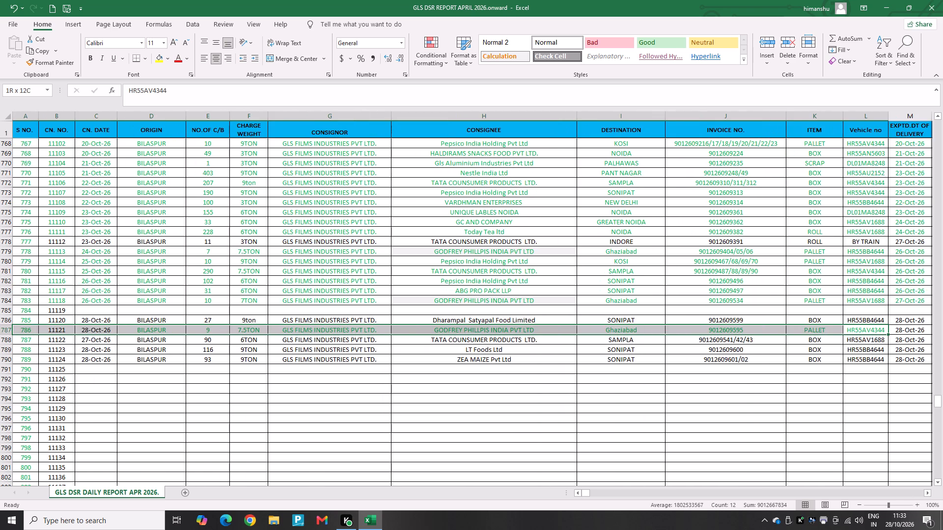
scroll(307, 50, "up", 1)
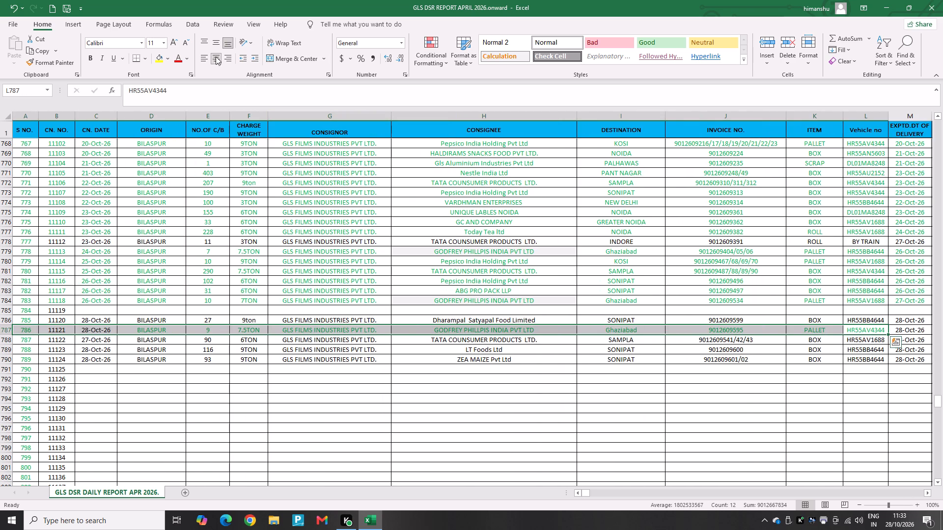
left_click(187, 56)
left_click(186, 101)
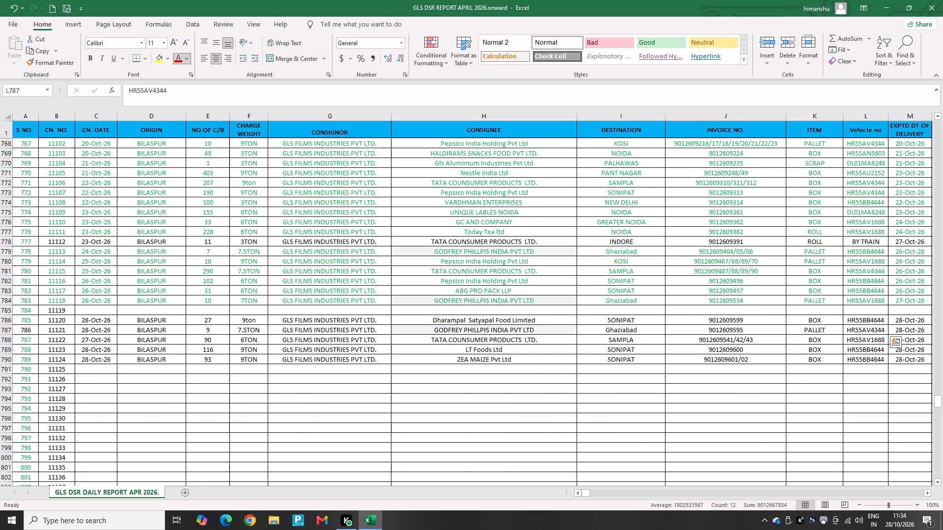
Complete consignment 11112 in row 778 with reporting date 27-Oct-26, detention days NILL and vehicle status DELEVERED.
key("Up")
key("Up")
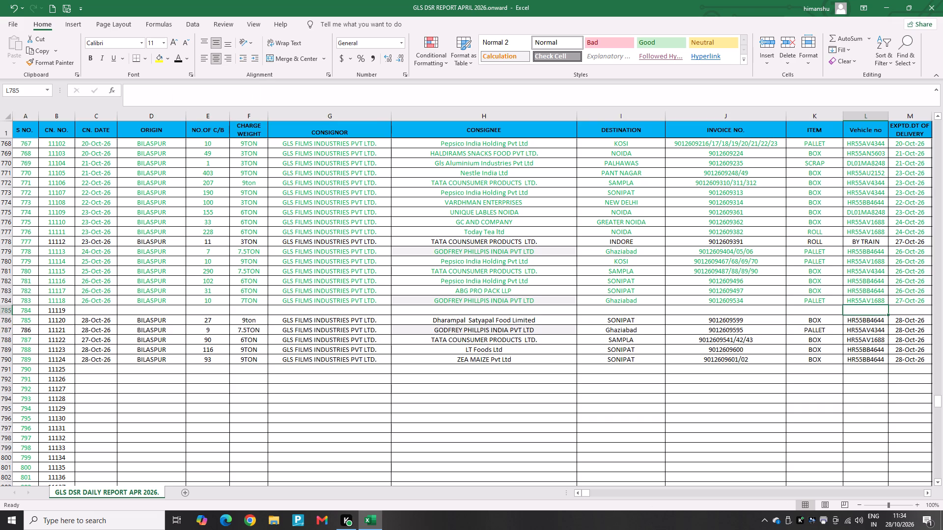
key("Up")
key("Left")
key("Right")
key("Right")
key("Right")
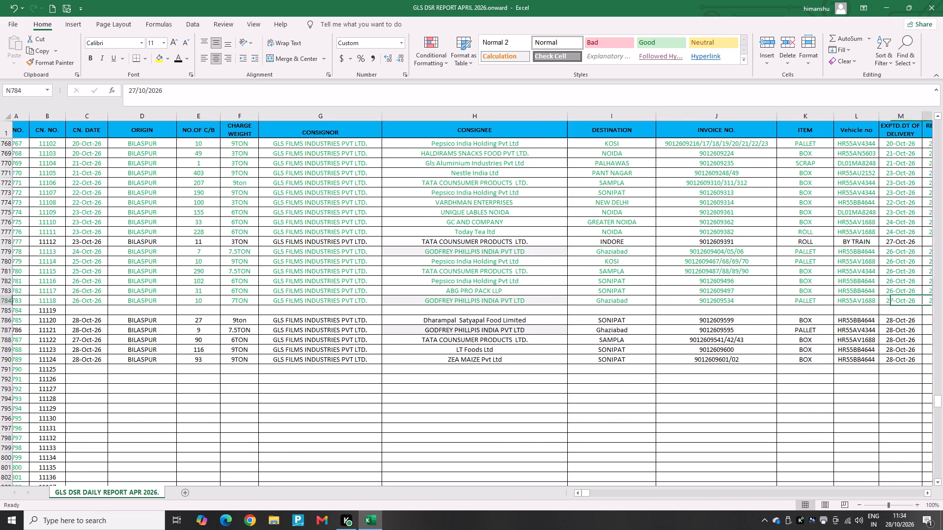
key("Right")
key("Right")
key("Up")
key("Up")
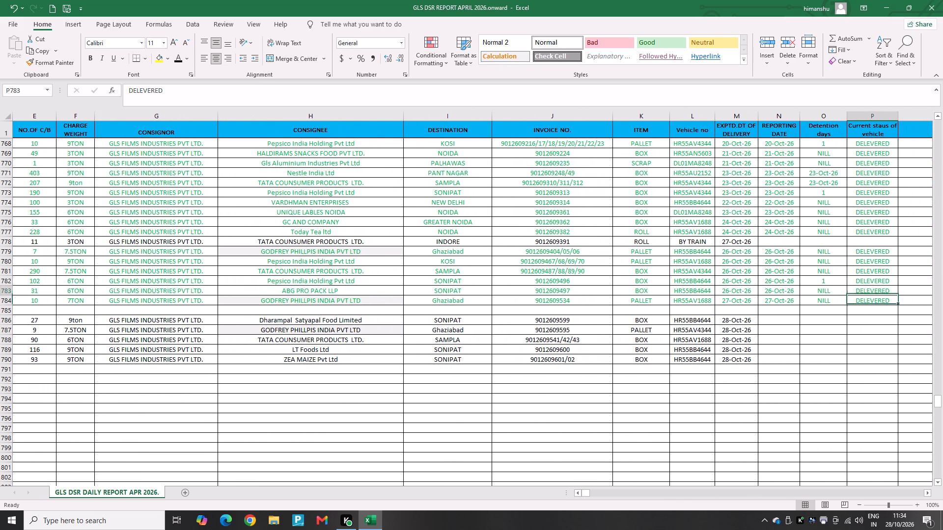
key("Left")
key("Up")
key("Left")
key("Up")
key("Up")
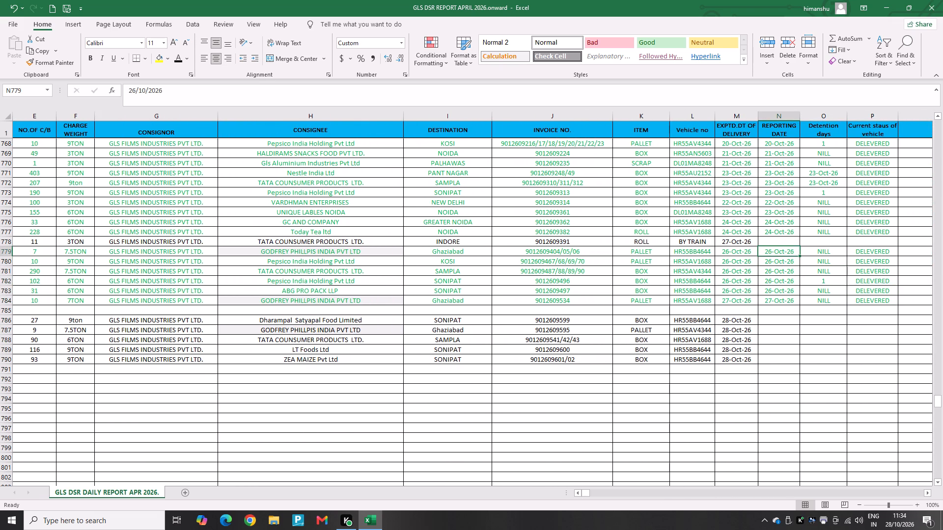
key("Up")
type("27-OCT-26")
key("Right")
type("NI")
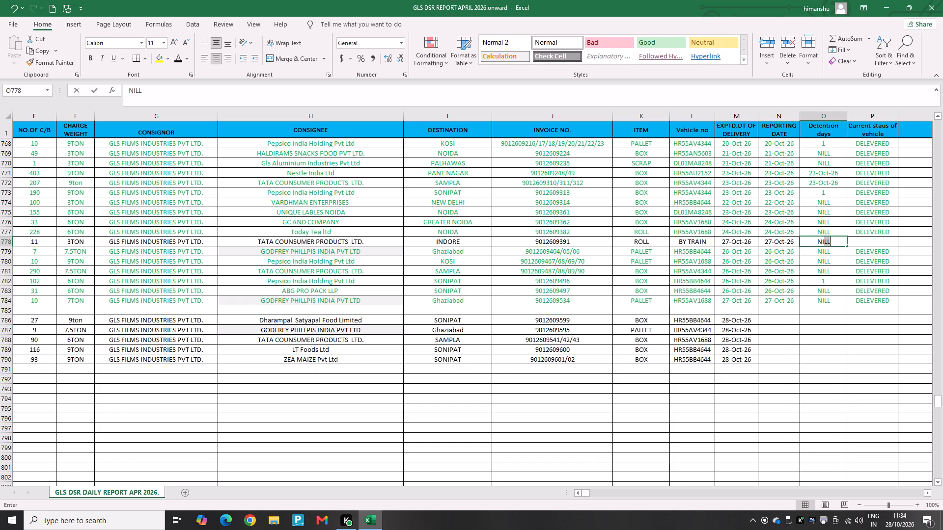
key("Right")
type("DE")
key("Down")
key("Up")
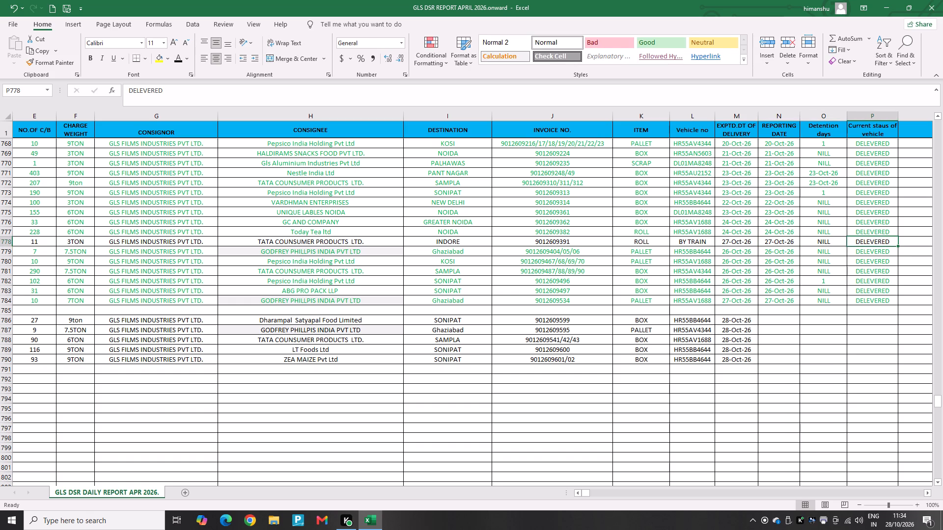
Colour the text of consignment 11112 in row 778 green, from the serial number through the vehicle status.
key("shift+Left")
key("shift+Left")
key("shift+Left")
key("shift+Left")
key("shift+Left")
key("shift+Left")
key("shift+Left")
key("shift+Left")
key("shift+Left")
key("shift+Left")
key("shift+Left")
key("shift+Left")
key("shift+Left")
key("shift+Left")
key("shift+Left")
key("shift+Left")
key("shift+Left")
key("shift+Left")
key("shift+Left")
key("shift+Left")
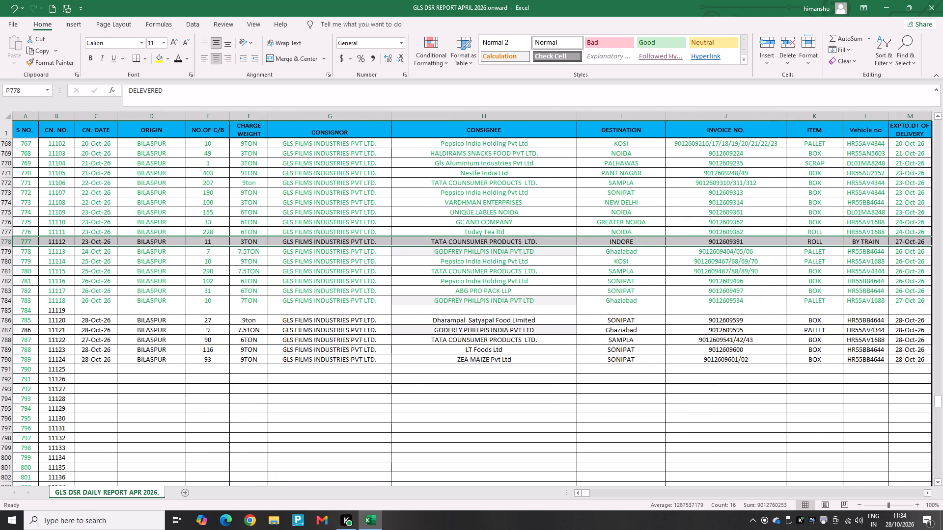
left_click(184, 58)
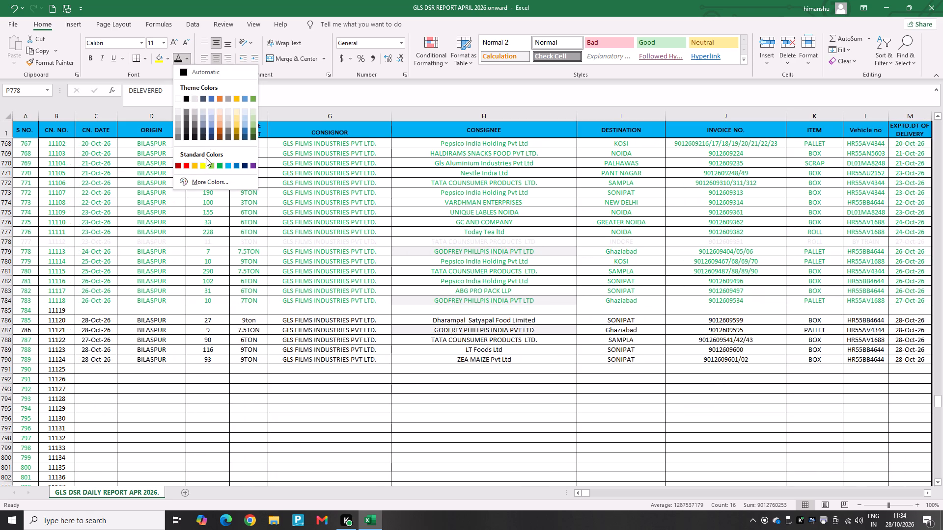
left_click(218, 167)
Apply the same green font colour to the remarks in rows 776 to 778.
key("Right")
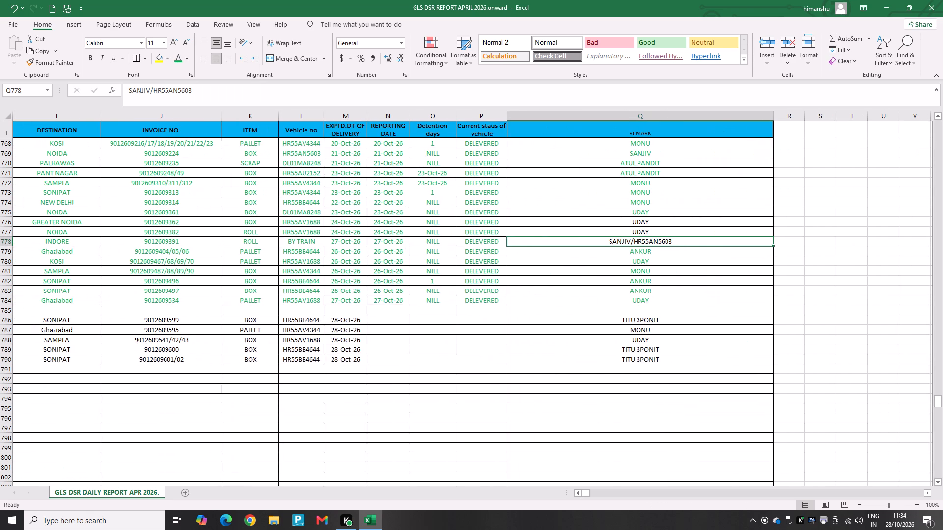
key("shift+Up")
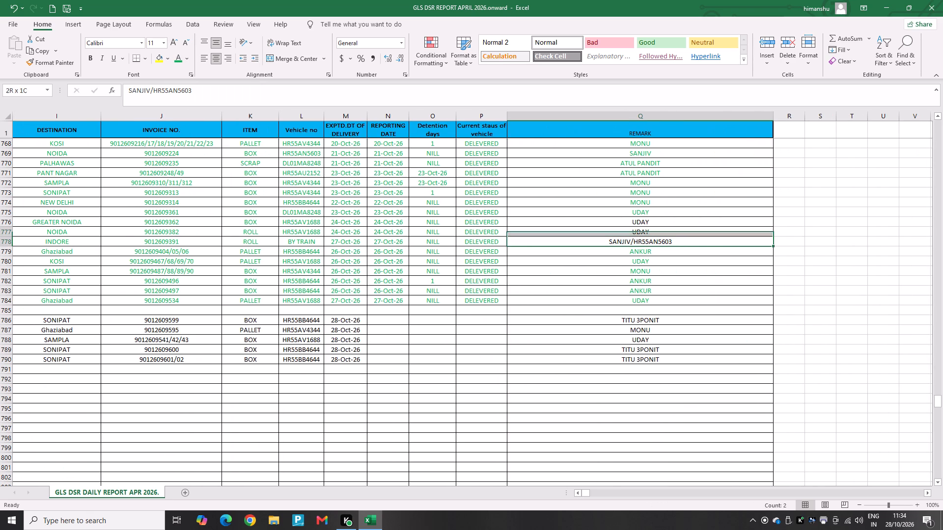
key("shift+Up")
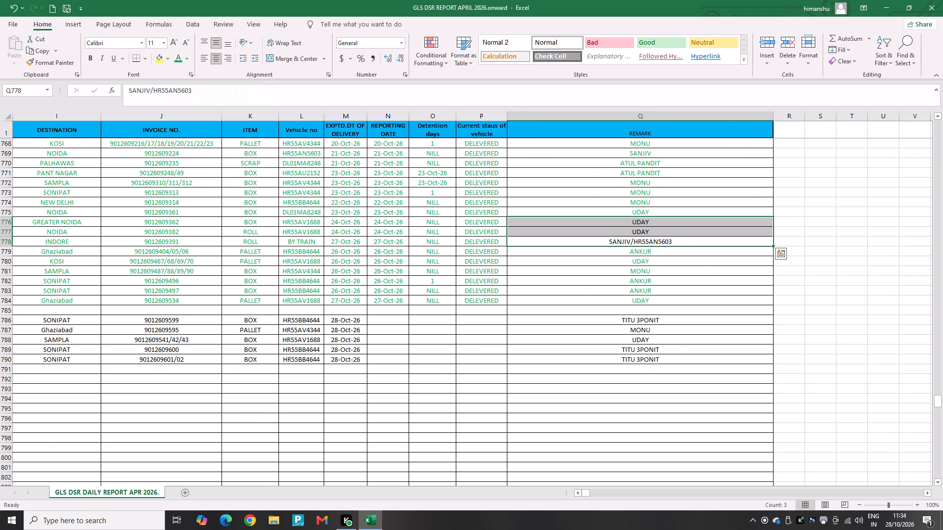
left_click(179, 60)
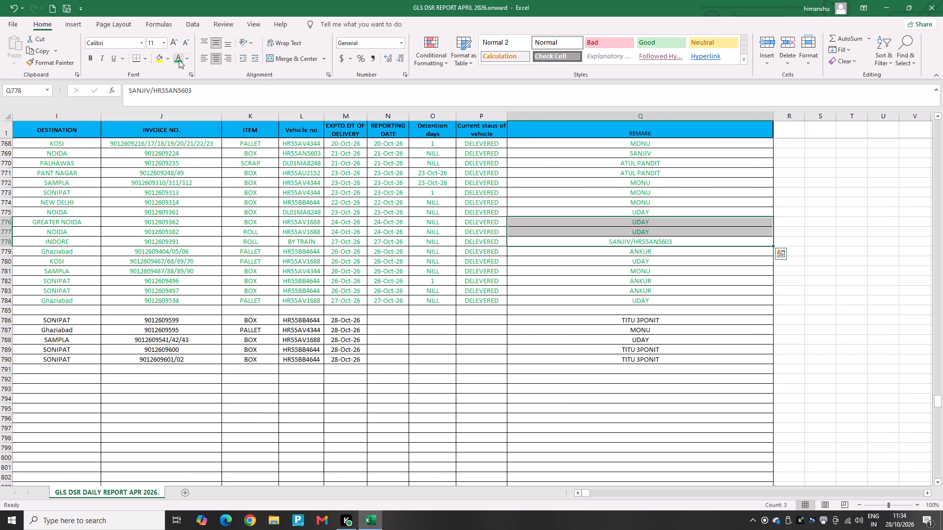
Check the remarks from row 780 down to row 786 and the entries of consignment 11121 across row 787.
scroll(415, 206, "up", 6)
scroll(415, 206, "down", 7)
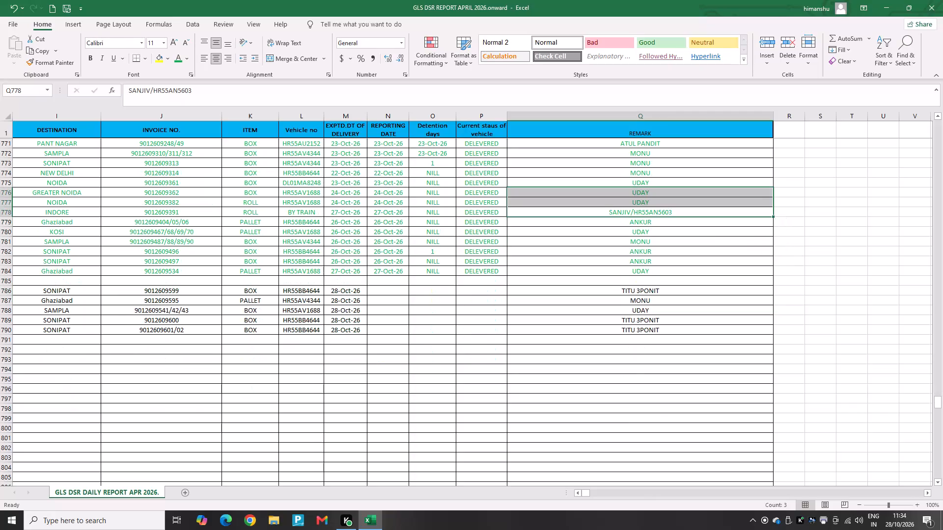
left_click(618, 235)
key("Down")
key("Down")
key("Down")
key("Down")
key("Down")
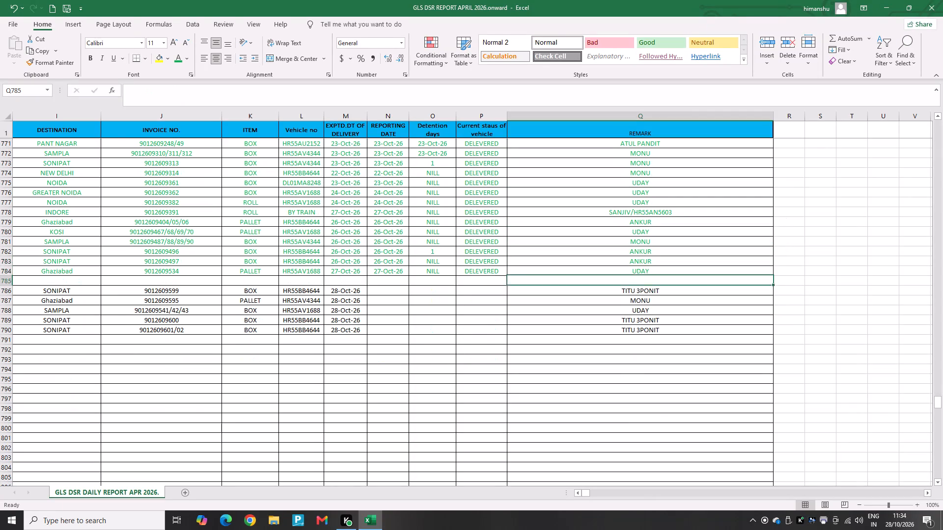
key("Down")
key("Left")
key("Down")
key("Left")
key("Left")
key("Left")
key("Left")
key("Left")
key("Left")
key("Left")
key("Left")
key("Left")
key("Left")
key("Left")
key("Left")
key("Left")
key("Left")
key("Left")
key("Left")
key("Left")
key("Left")
key("Left")
key("Left")
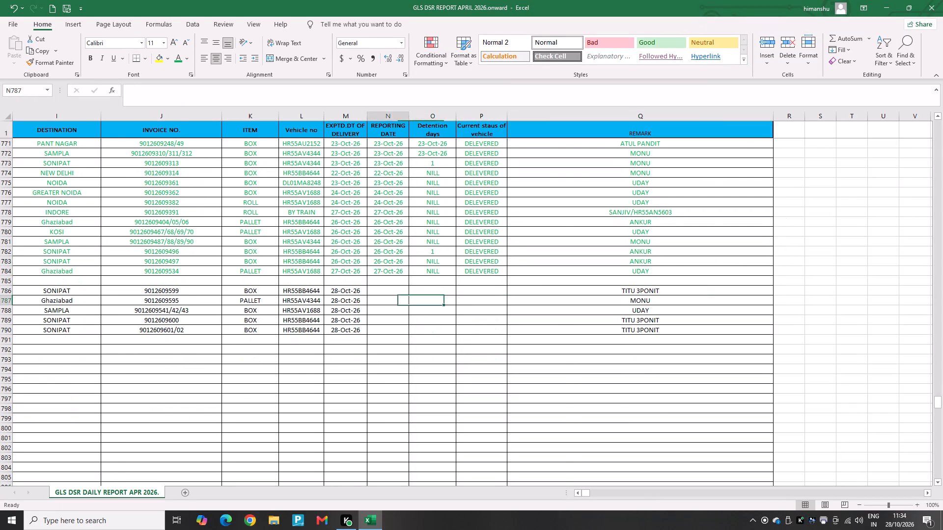
Check the entries of consignment 11120 across row 786, from the consignment date to the remark.
key("Right")
key("Up")
key("Right")
key("Right")
key("Right")
key("Right")
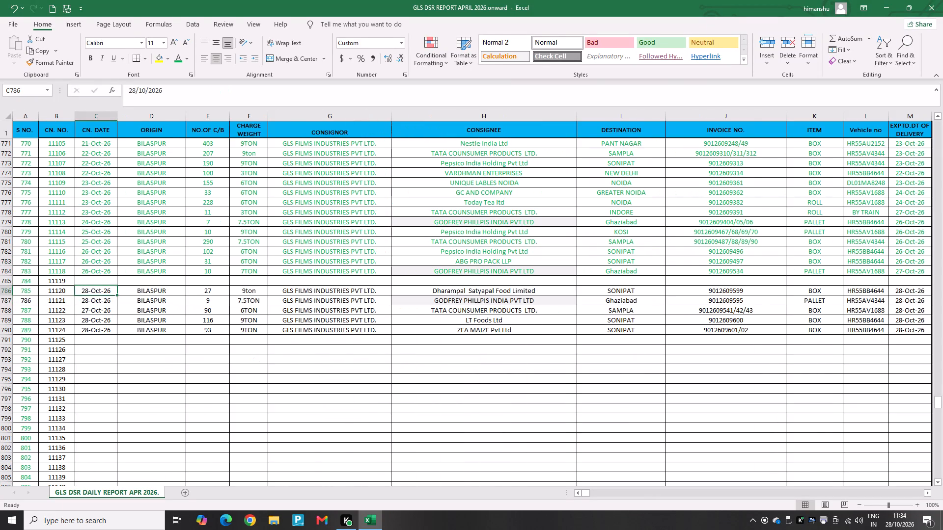
key("Right")
key("Right")
key("Right")
key("Right")
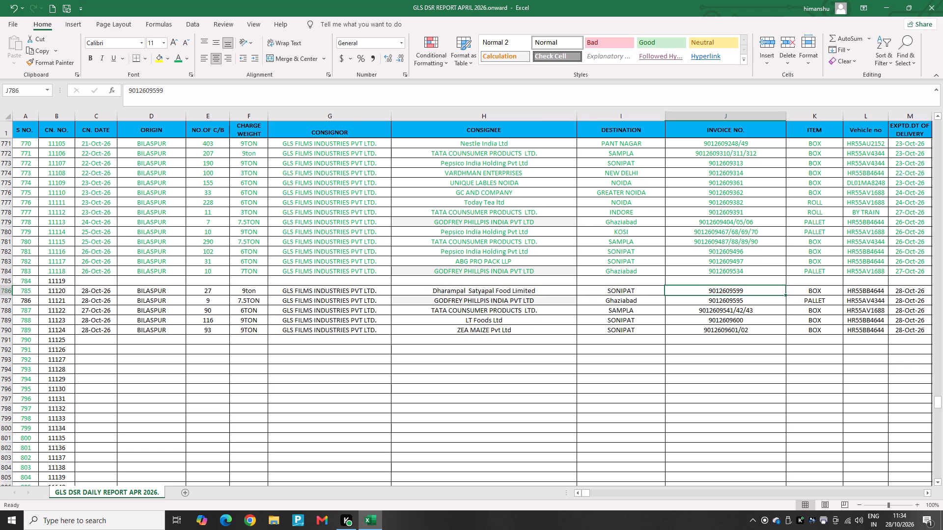
key("Right")
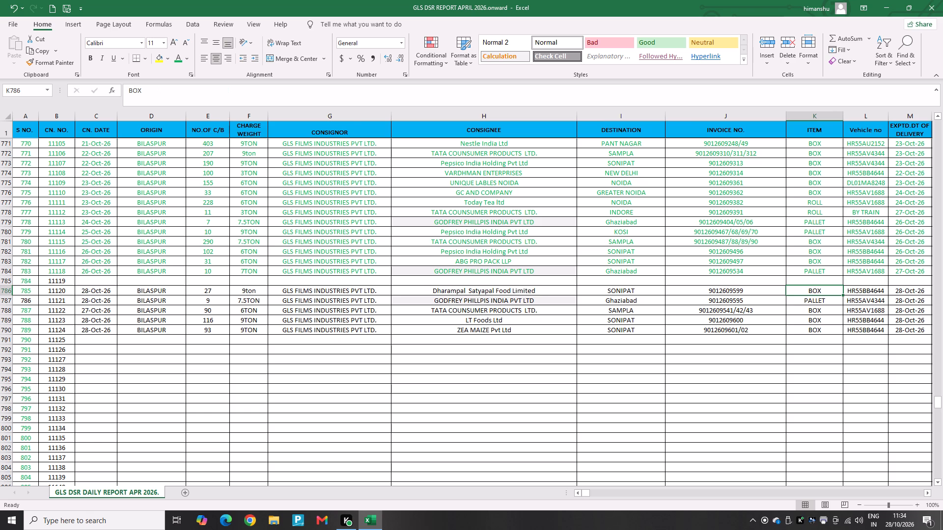
key("Right")
key("Right")
key("Right")
key("Right")
key("Right")
key("Right")
key("Right")
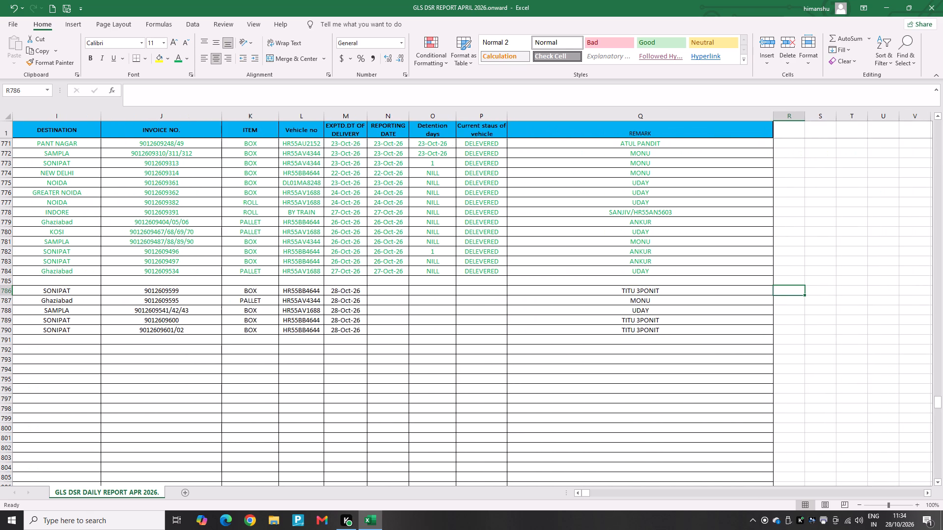
key("Left")
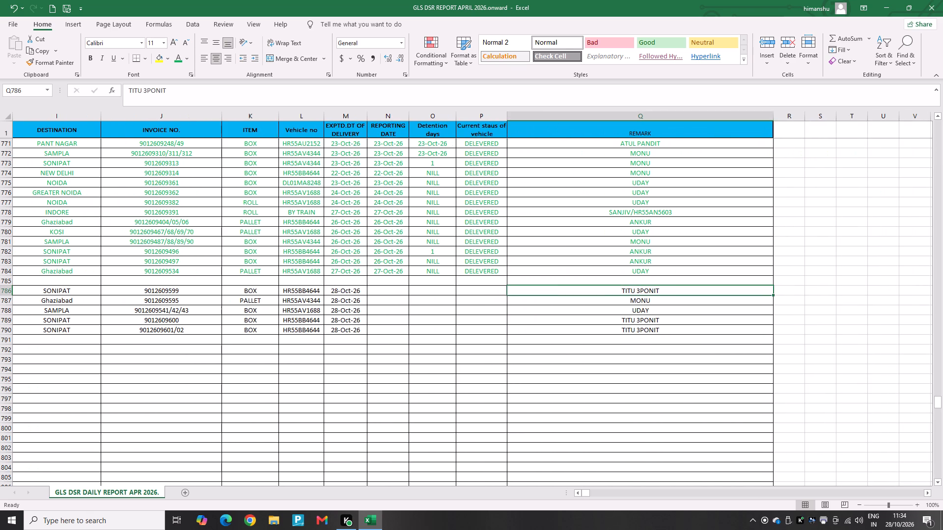